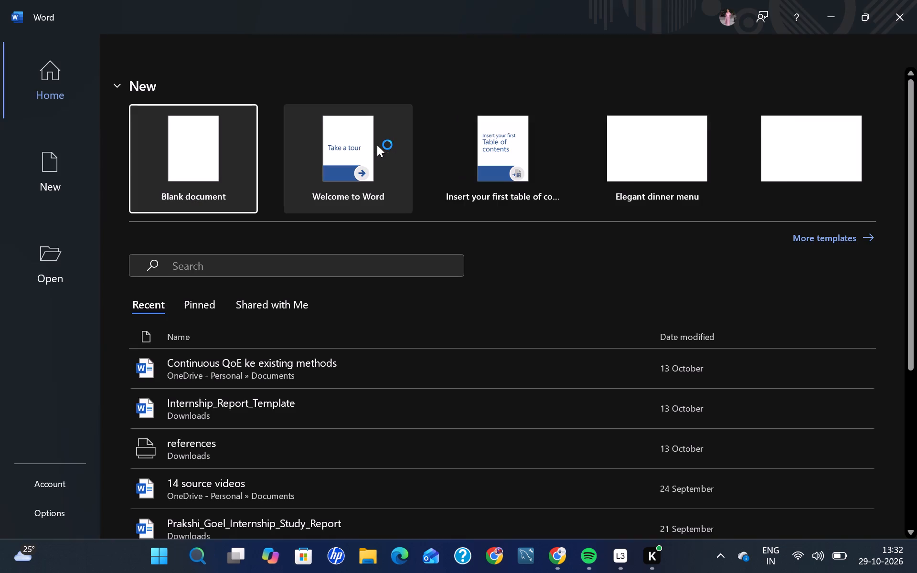
pyautogui.doubleClick(203, 170)
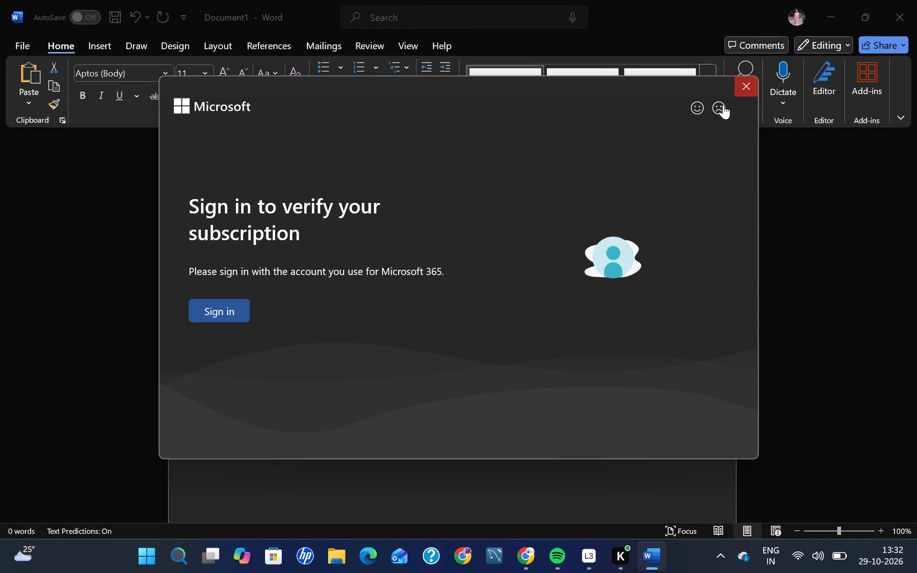
pyautogui.click(741, 95)
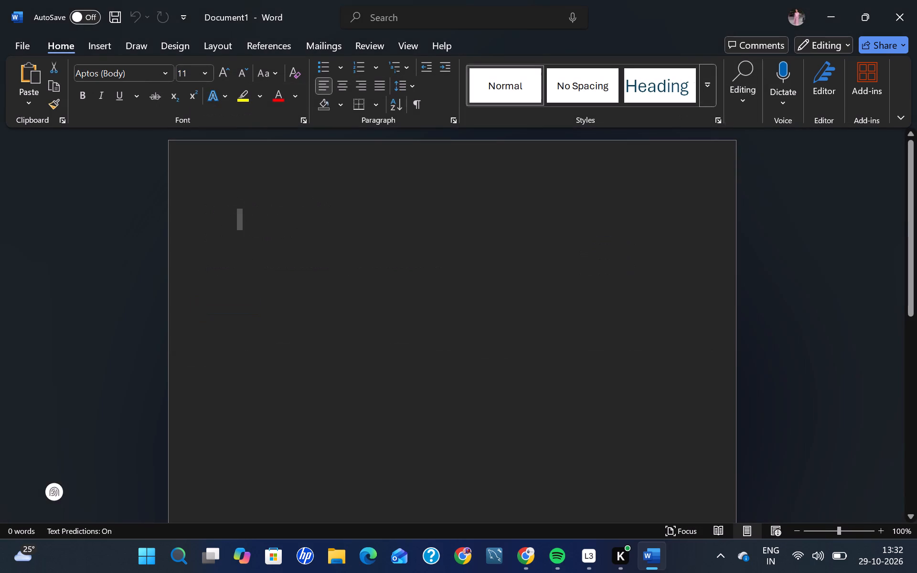
pyautogui.click(464, 227)
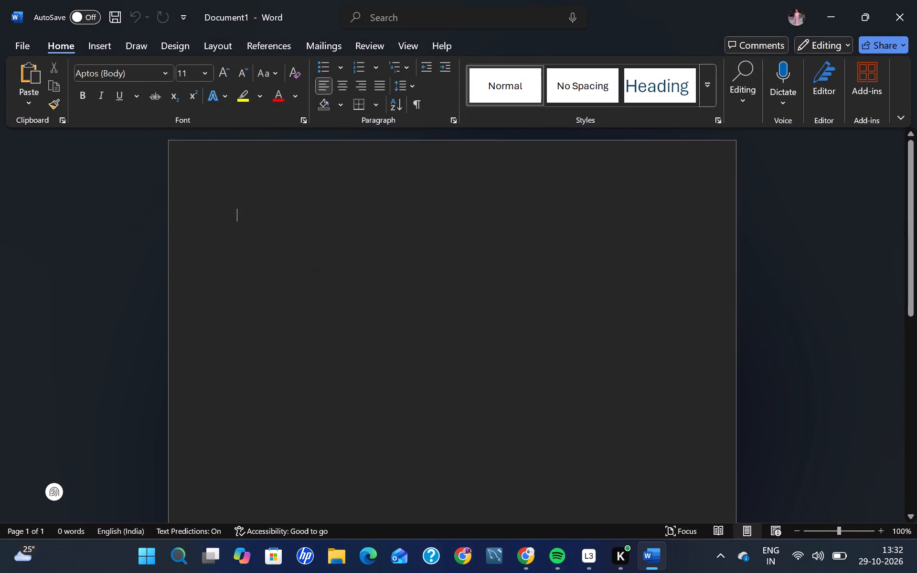
# Enter the title "PORCUS THESIS EXPERIMENT" on the first line of the document.
pyautogui.press('p')
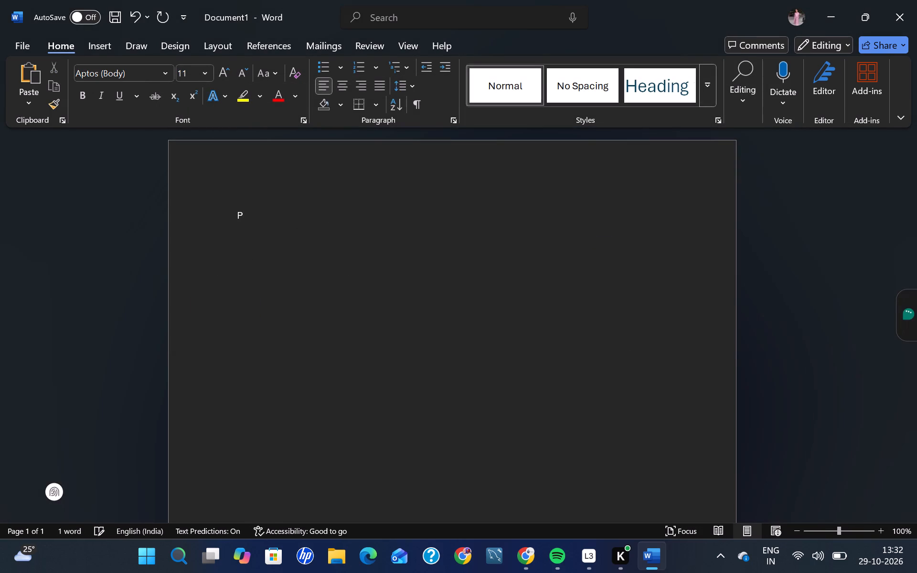
pyautogui.write('ORCUS')
pyautogui.press('space')
pyautogui.write('THESIS EXPERIMENT')
pyautogui.press('space')
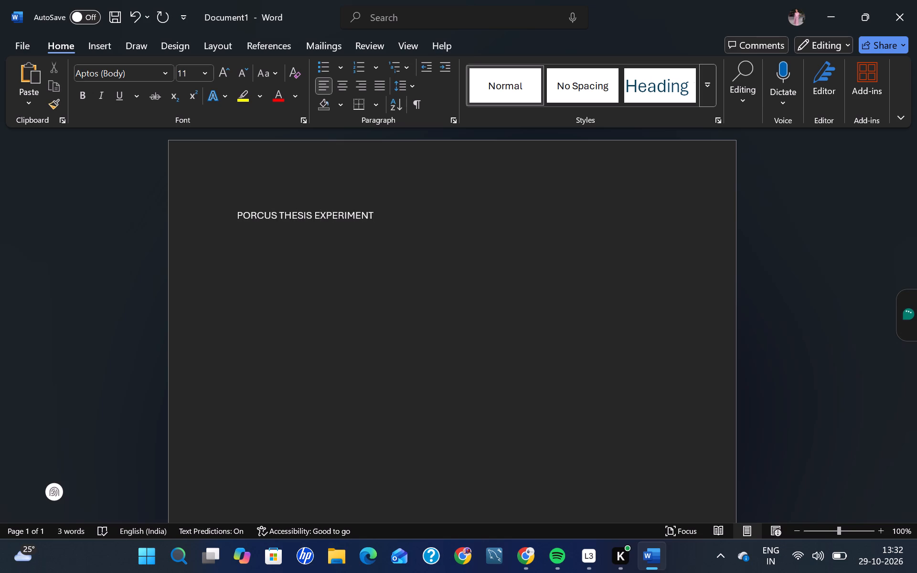
# Format the "PORCUS THESIS EXPERIMENT" title as bold, size 18 and centred.
pyautogui.moveTo(237, 216); pyautogui.dragTo(331, 219)
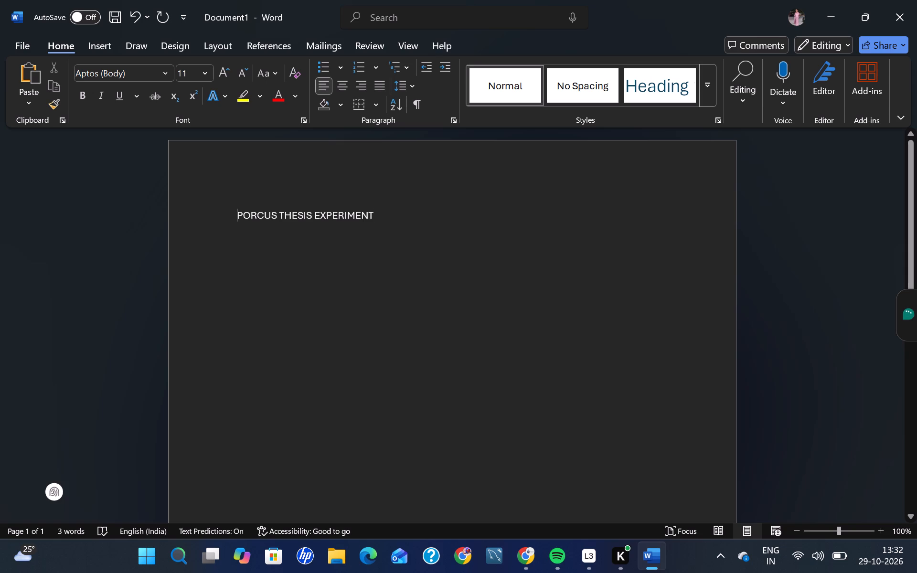
pyautogui.moveTo(331, 219); pyautogui.dragTo(374, 212)
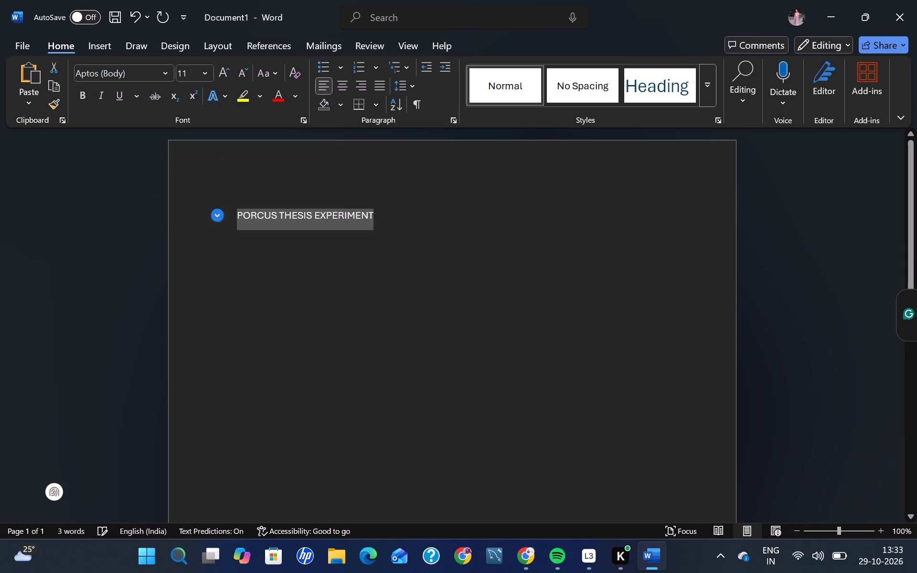
pyautogui.click(78, 93)
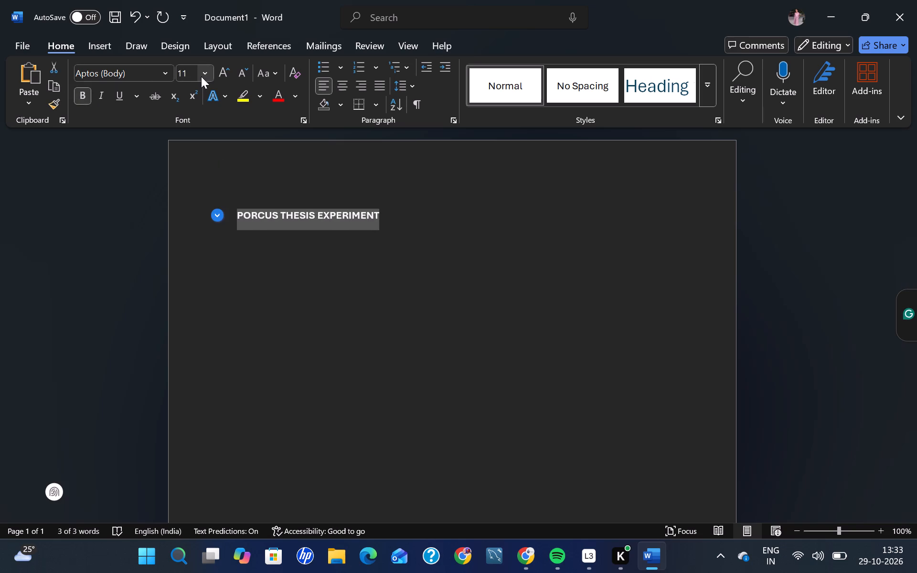
pyautogui.click(201, 76)
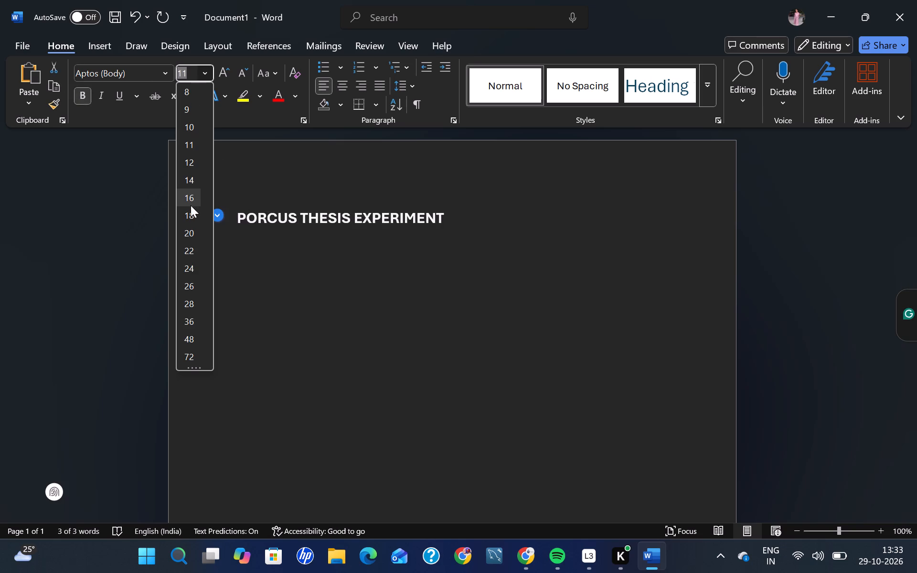
pyautogui.click(190, 212)
pyautogui.click(339, 83)
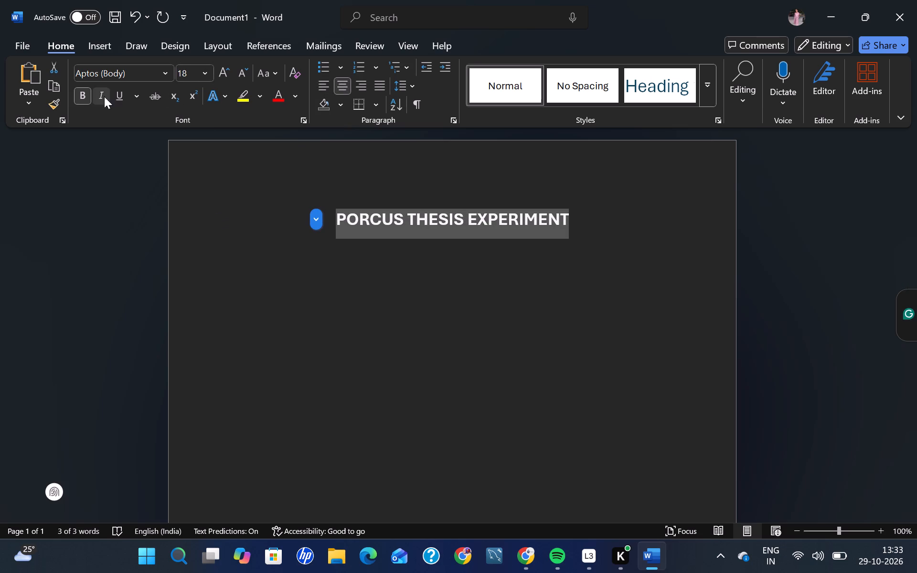
# Set the title's font colour to a dark blue theme shade.
pyautogui.click(289, 97)
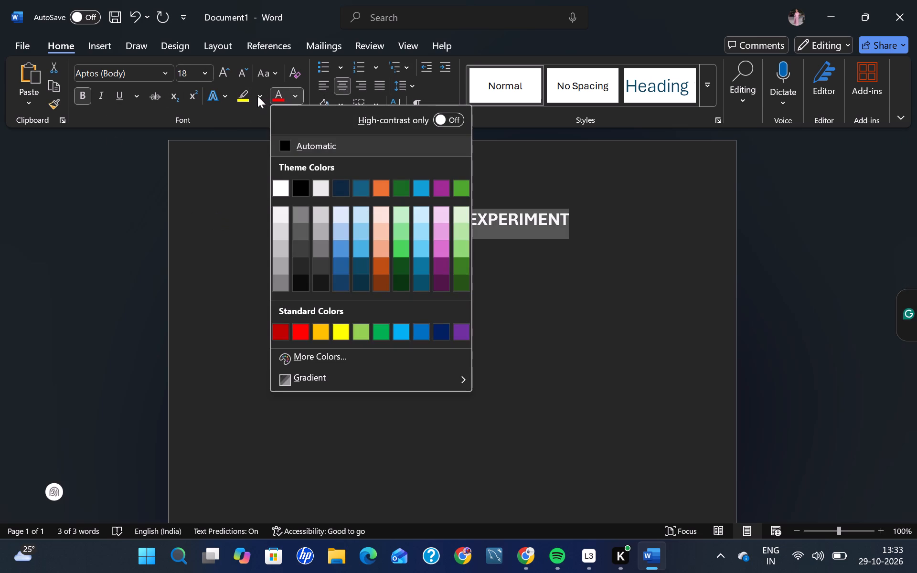
pyautogui.click(256, 96)
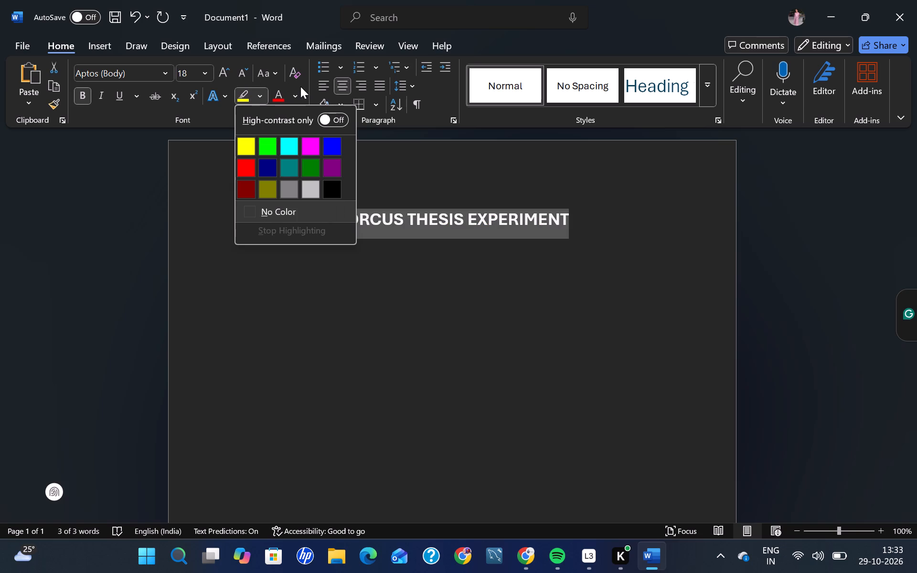
pyautogui.click(285, 98)
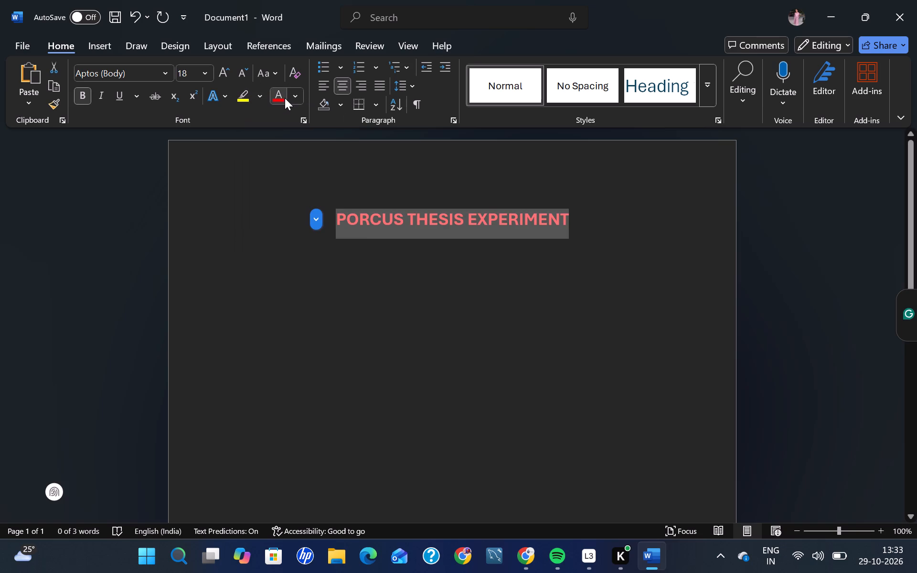
pyautogui.click(297, 94)
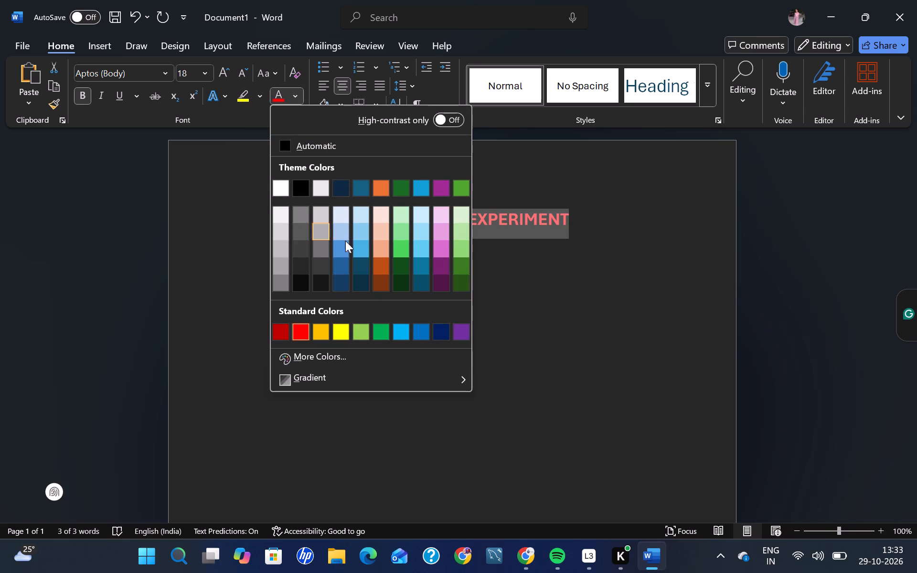
pyautogui.click(336, 278)
# Start a new line below the title with left alignment, no bold and font size 12.
pyautogui.click(650, 227)
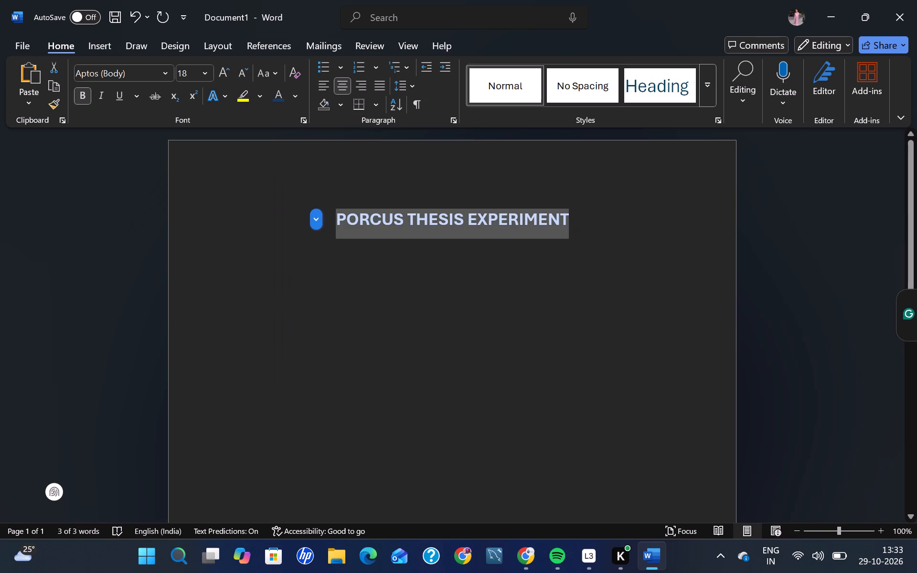
pyautogui.press('Return')
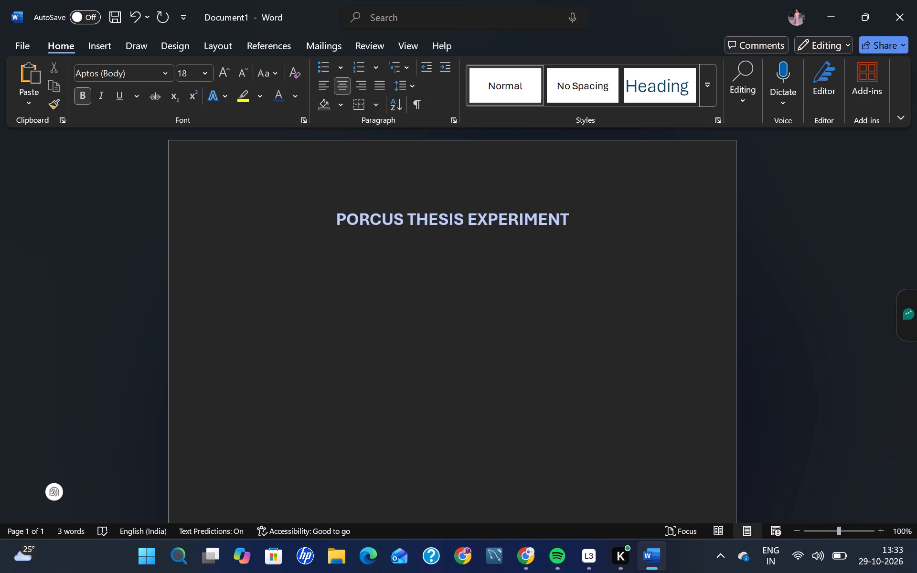
pyautogui.click(324, 84)
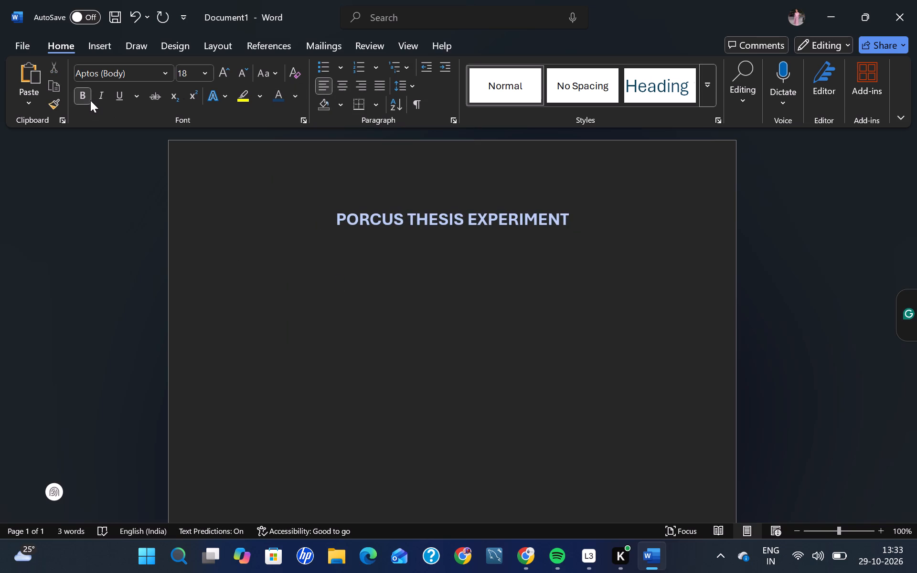
pyautogui.click(90, 100)
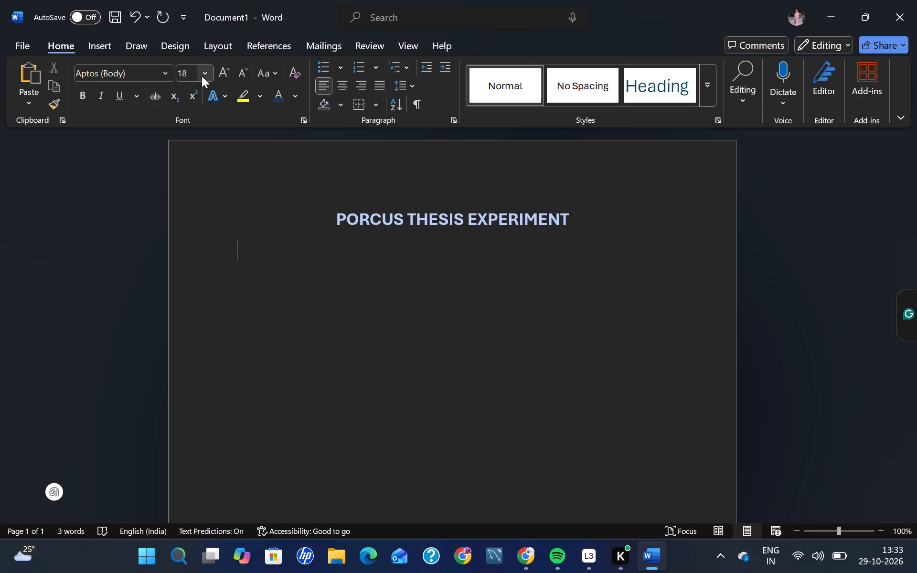
pyautogui.click(202, 76)
pyautogui.click(197, 150)
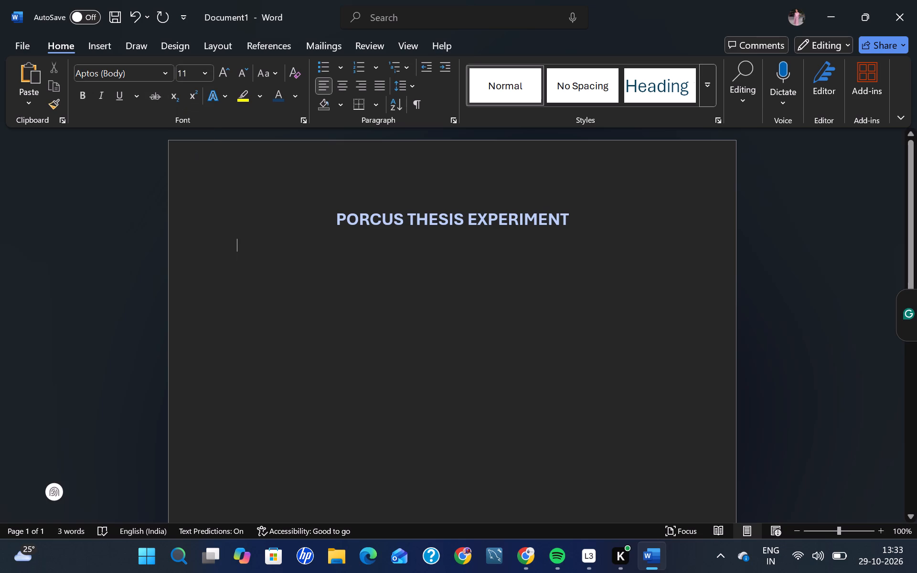
pyautogui.click(207, 75)
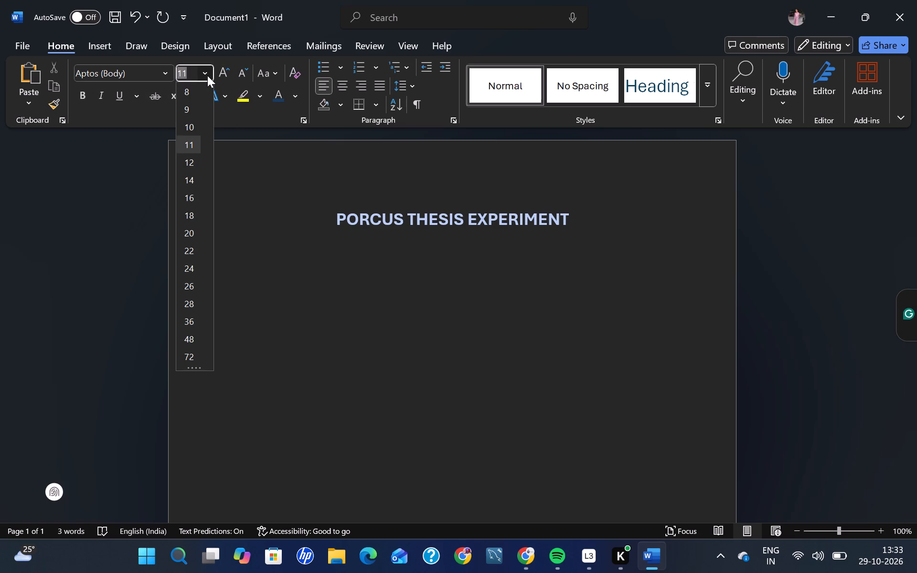
pyautogui.click(190, 160)
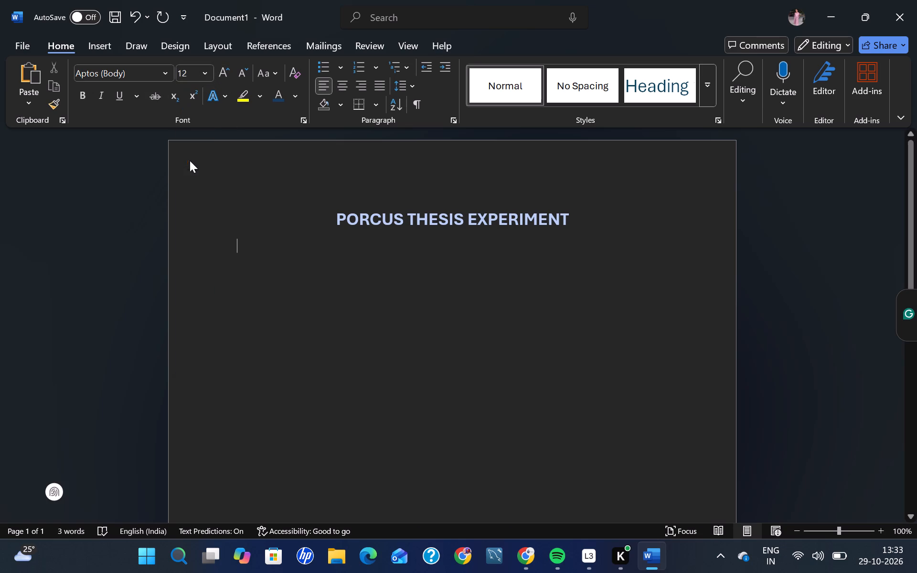
# Paste the copied thesis experiment explanation below the title, leaving blank lines between them.
pyautogui.press('Return')
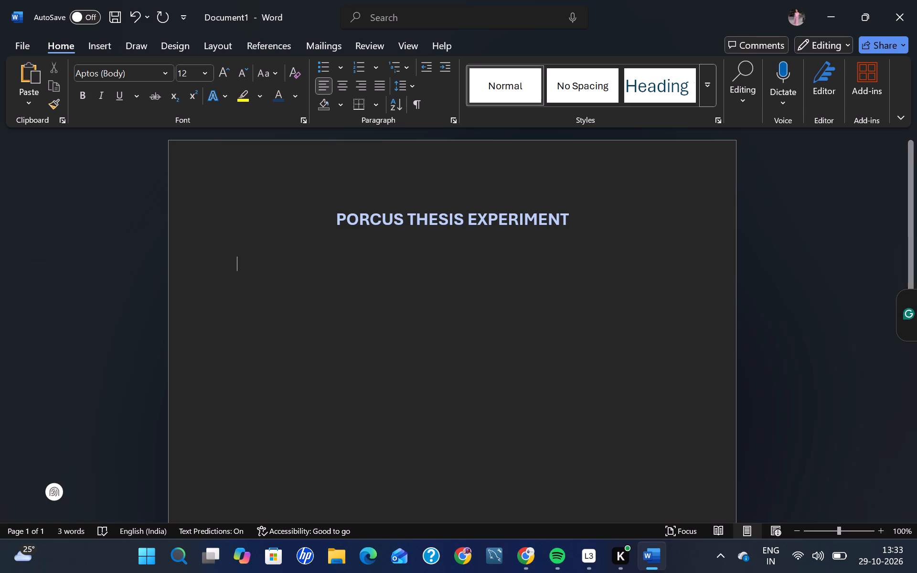
pyautogui.press('Return')
pyautogui.hotkey('ctrl', 'v')
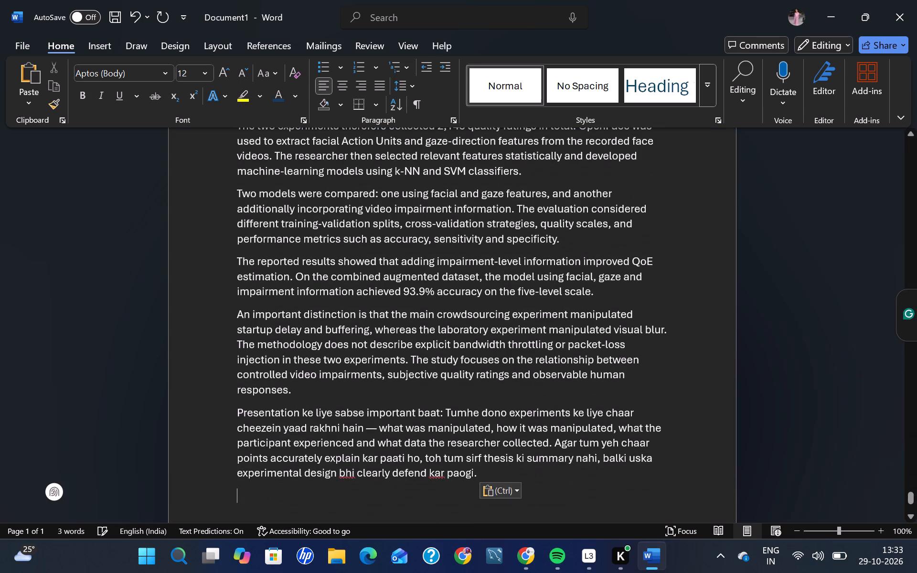
# Delete the opening paragraph beginning "Ab main tumhe thesis ke main experiment" below the title.
pyautogui.scroll(20, 463, 358)
pyautogui.scroll(3, 463, 358)
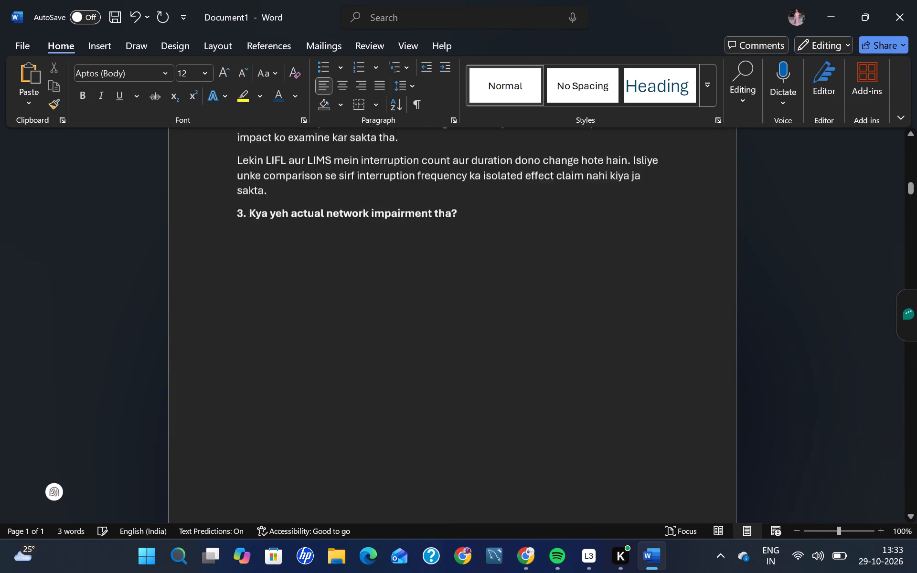
pyautogui.scroll(9, 463, 358)
pyautogui.scroll(-1, 463, 358)
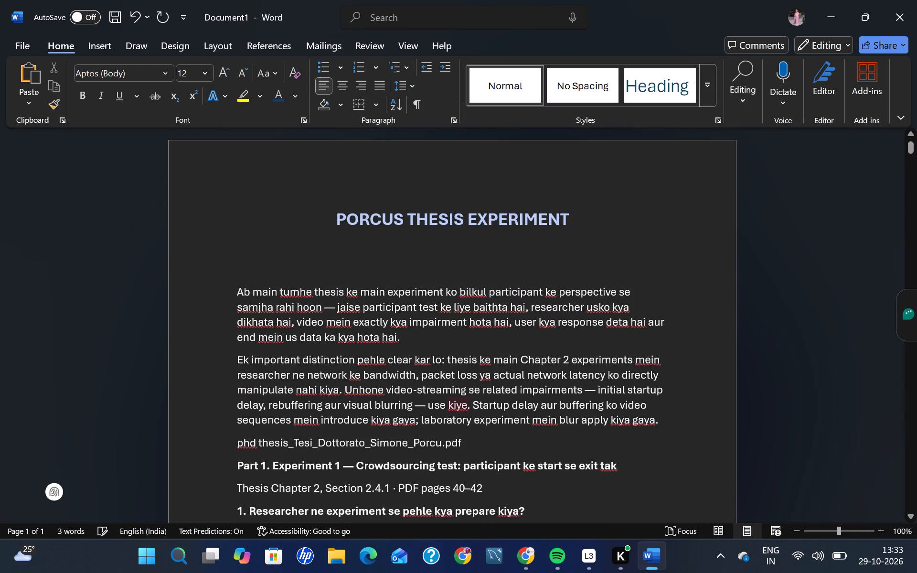
pyautogui.scroll(-1, 463, 358)
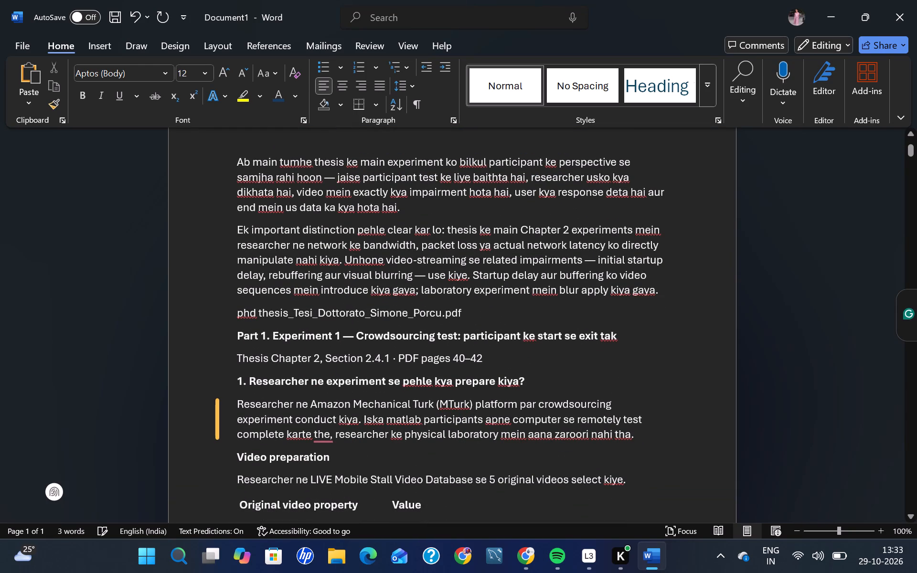
pyautogui.moveTo(405, 203); pyautogui.dragTo(302, 179)
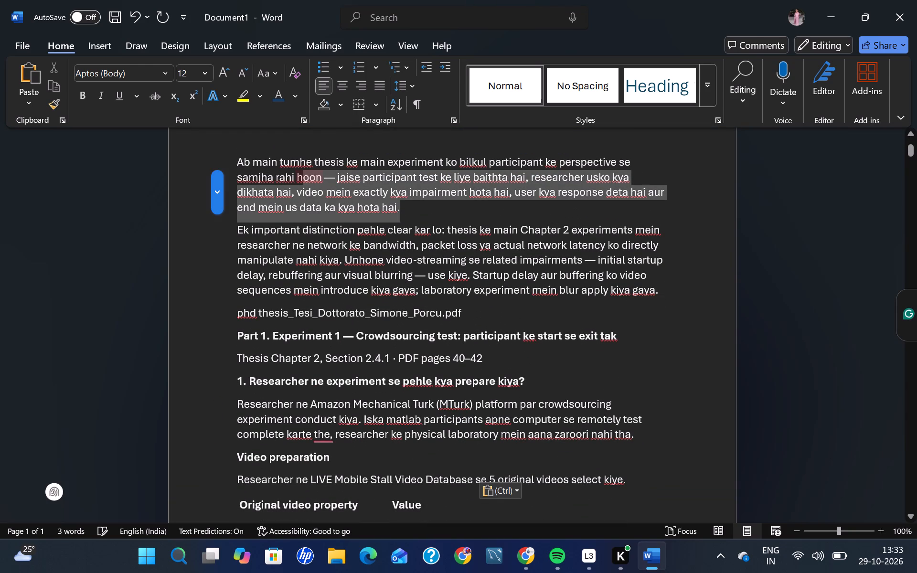
pyautogui.moveTo(302, 179); pyautogui.dragTo(248, 159)
pyautogui.press('BackSpace')
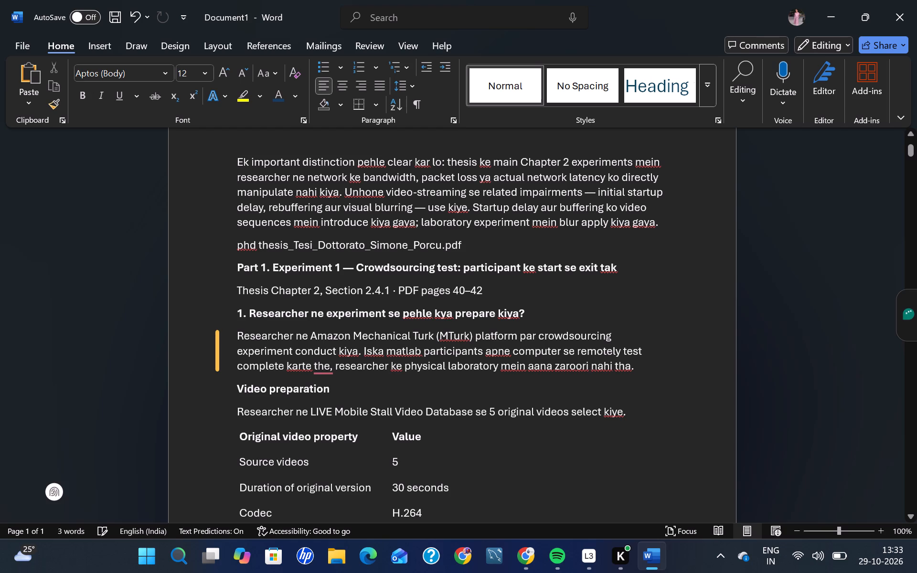
# Look through the first pages of the pasted explanation, including the video properties table and the test conditions.
pyautogui.scroll(-2, 583, 289)
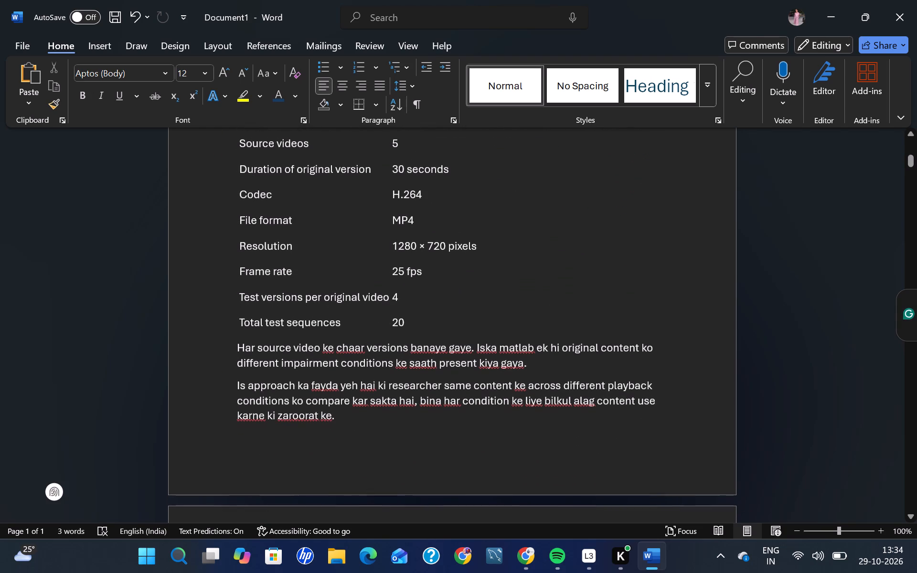
pyautogui.scroll(-3, 583, 289)
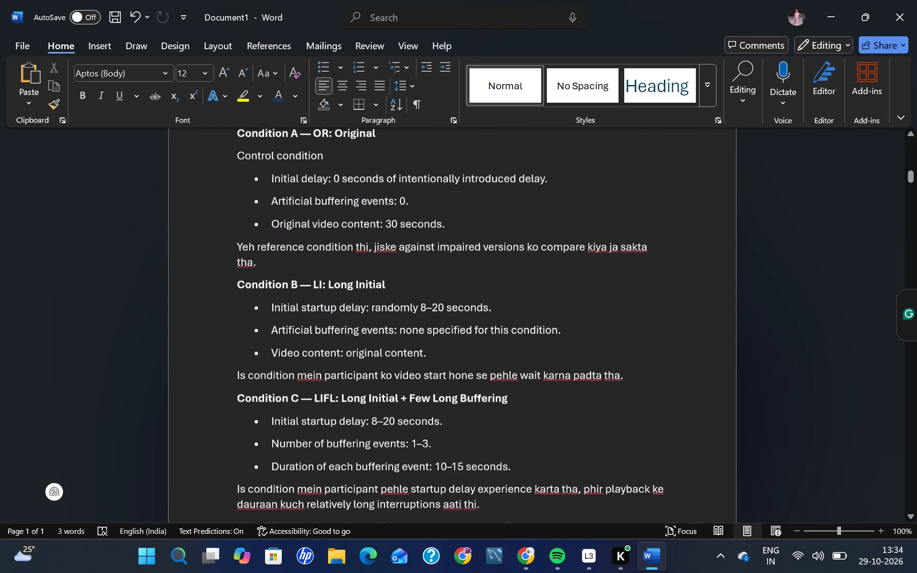
pyautogui.scroll(-2, 583, 289)
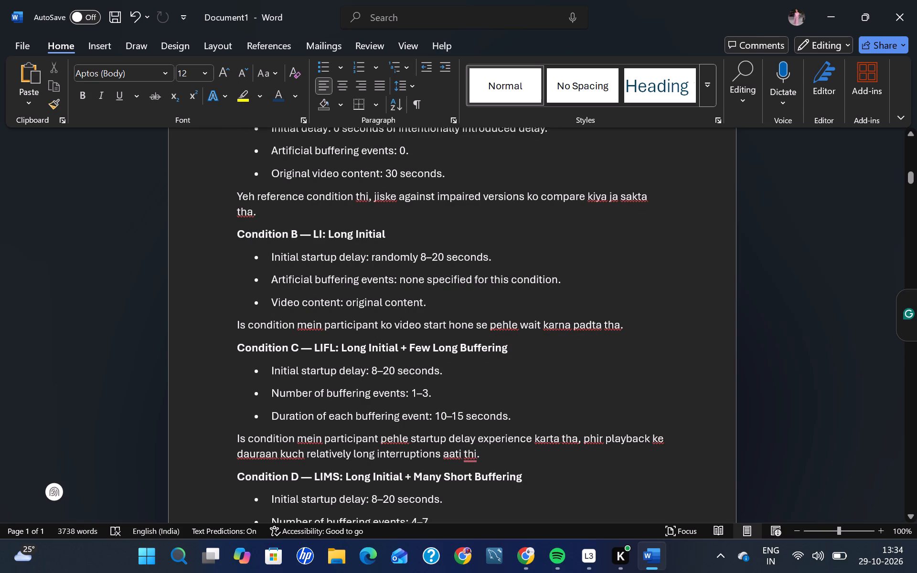
pyautogui.scroll(6, 467, 322)
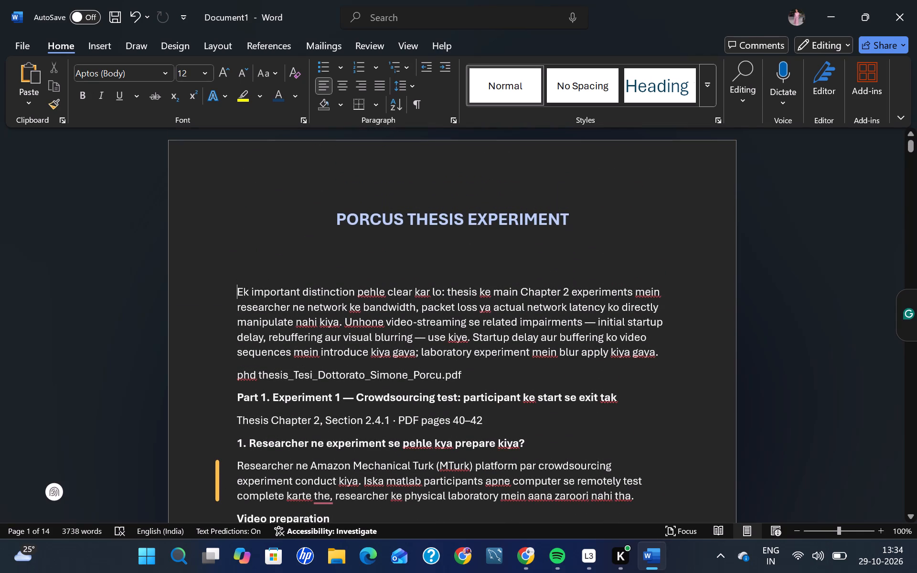
pyautogui.scroll(-2, 467, 322)
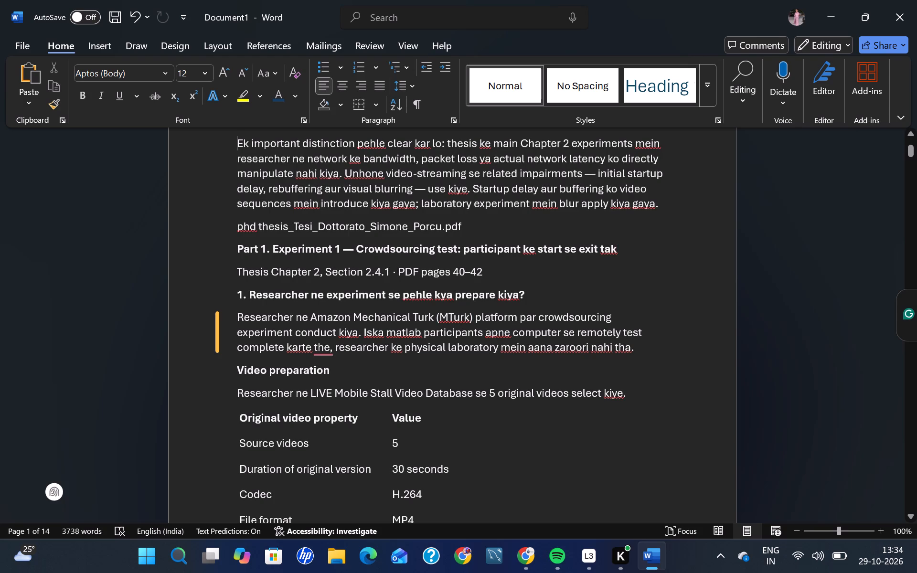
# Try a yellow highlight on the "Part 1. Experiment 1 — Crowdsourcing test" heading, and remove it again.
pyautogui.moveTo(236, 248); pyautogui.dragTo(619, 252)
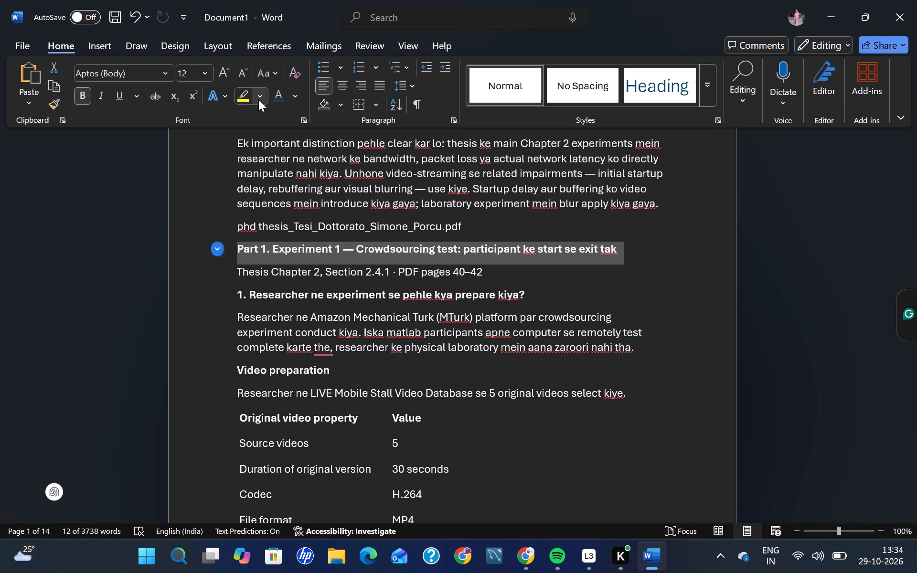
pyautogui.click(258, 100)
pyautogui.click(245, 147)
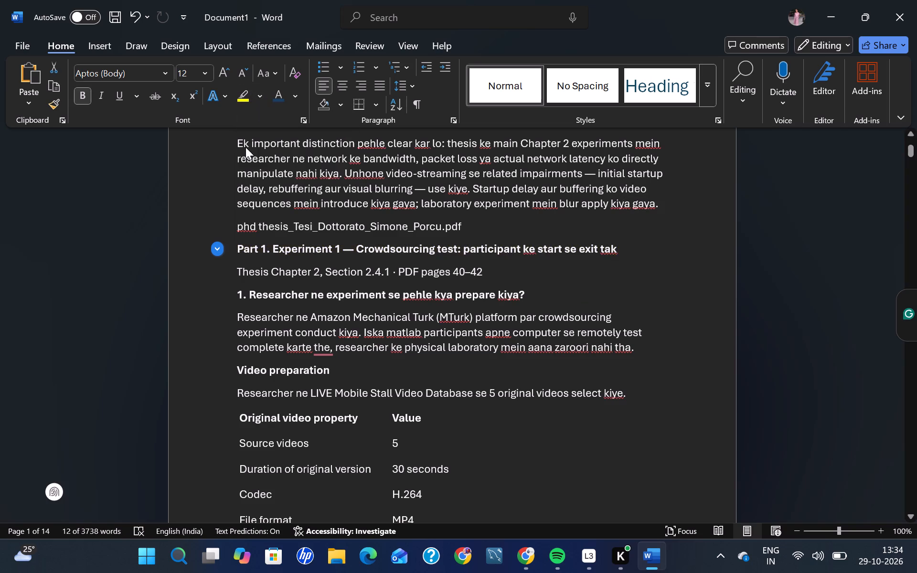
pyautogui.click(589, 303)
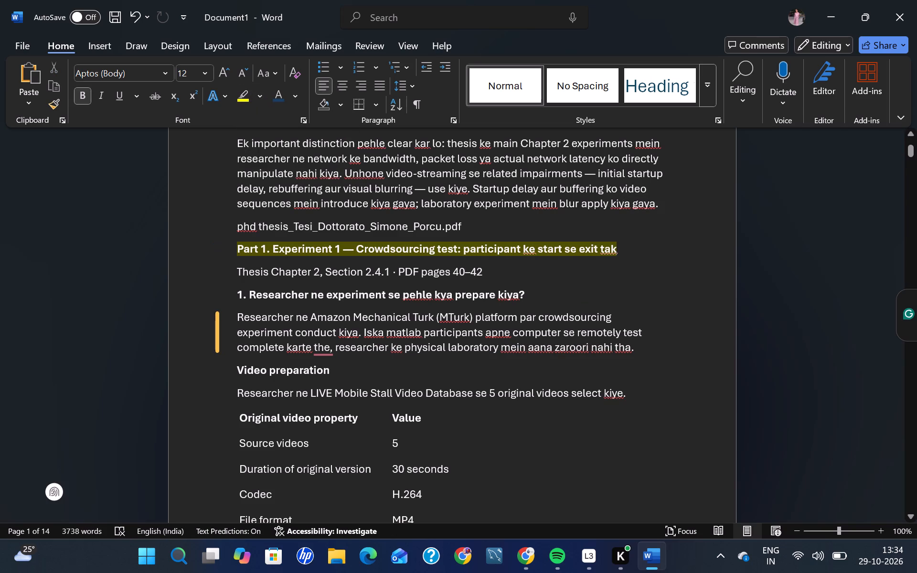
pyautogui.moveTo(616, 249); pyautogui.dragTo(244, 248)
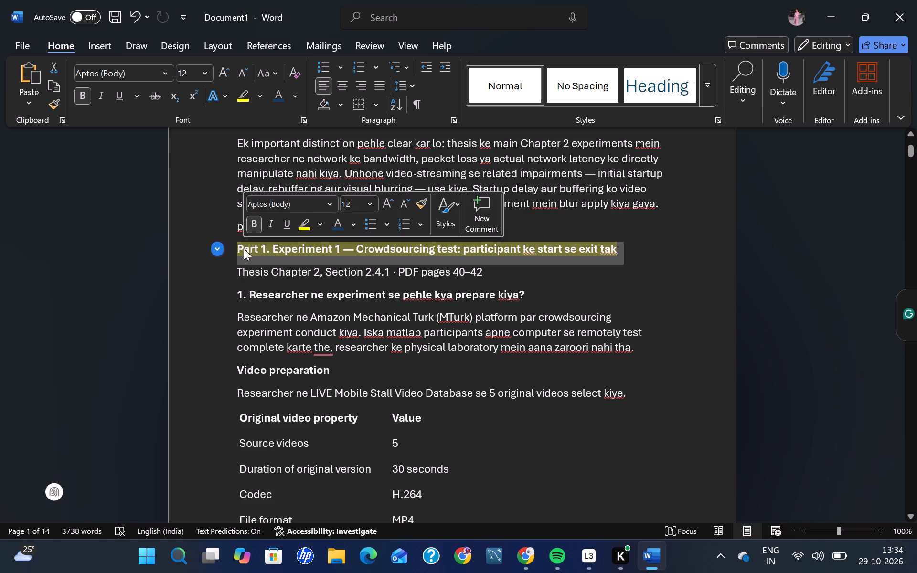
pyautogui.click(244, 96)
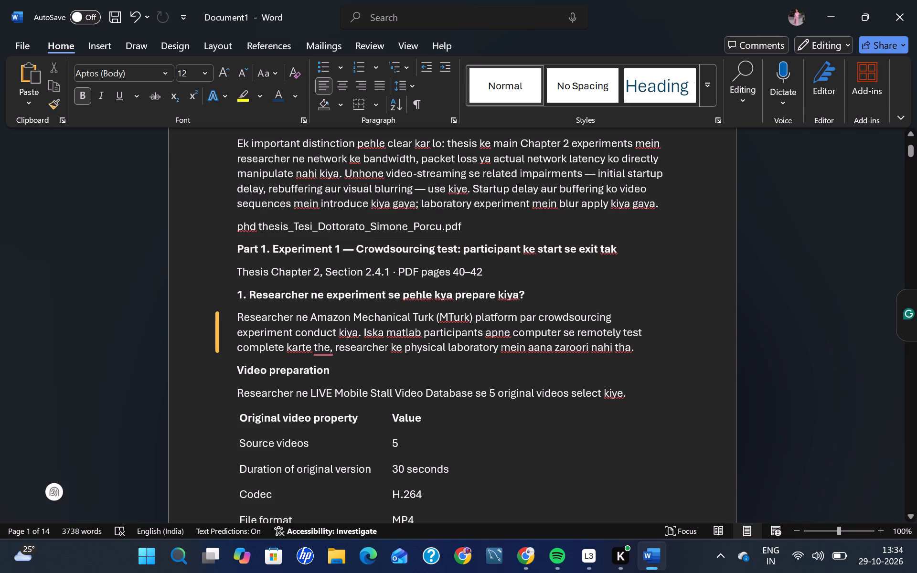
# Set the font colour of the "Part 1. Experiment 1 — Crowdsourcing test" heading to Plum, Accent 5, Darker 50%.
pyautogui.moveTo(237, 249); pyautogui.dragTo(445, 252)
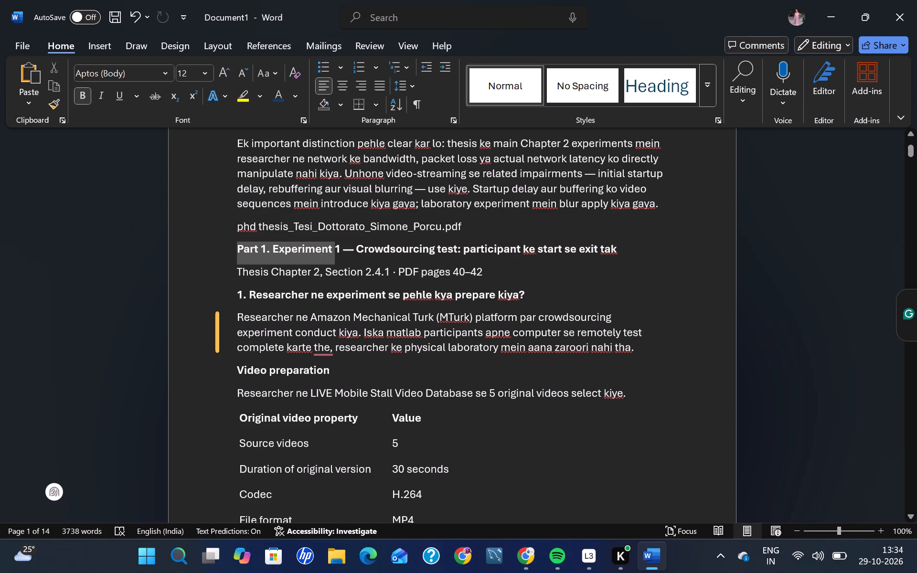
pyautogui.moveTo(445, 252); pyautogui.dragTo(611, 251)
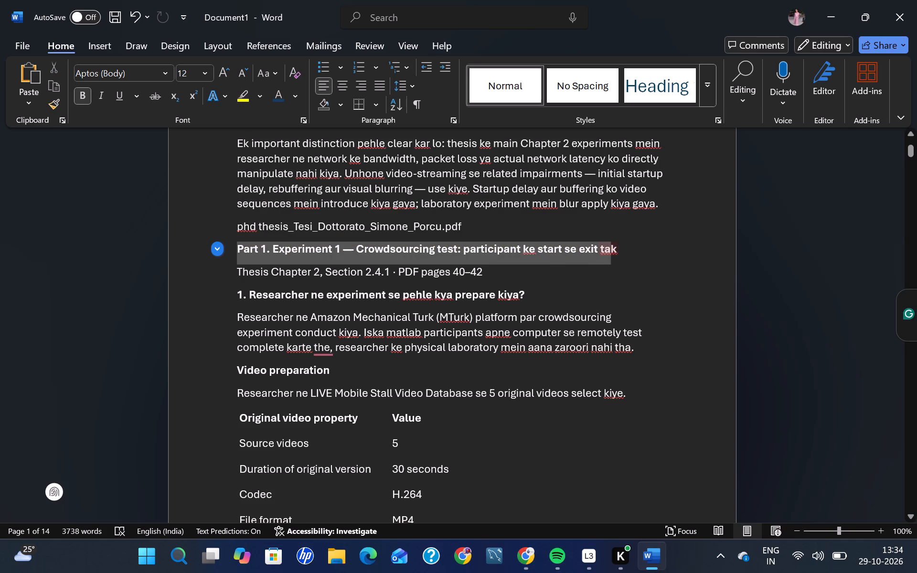
pyautogui.moveTo(611, 251); pyautogui.dragTo(615, 250)
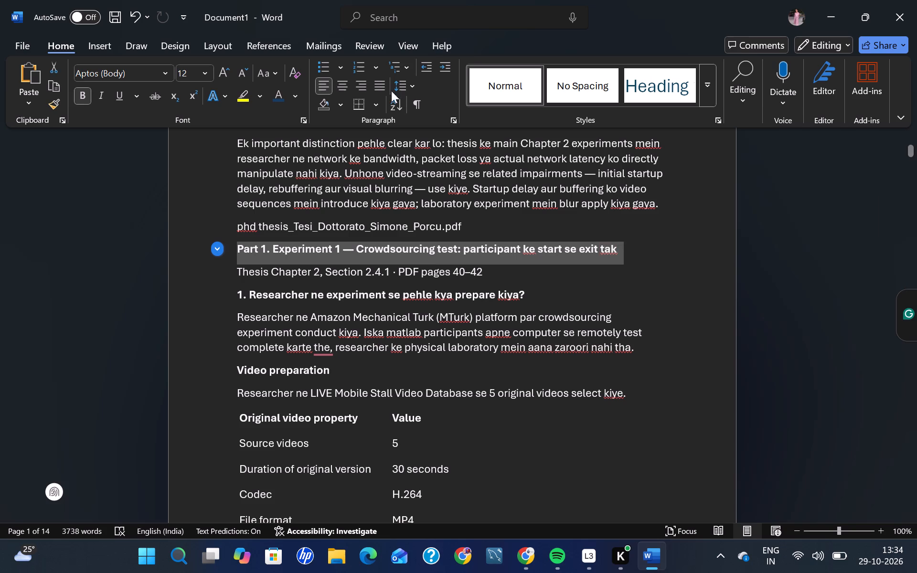
pyautogui.click(297, 95)
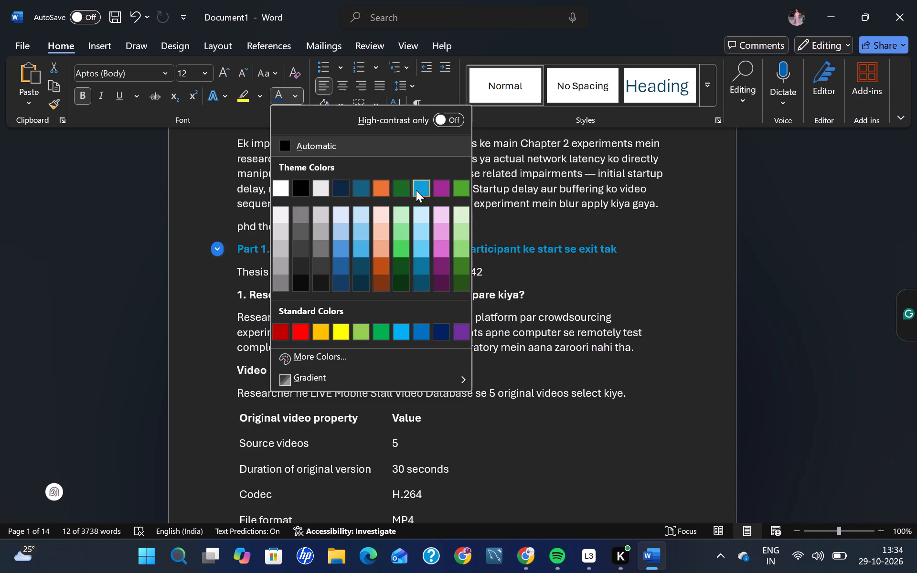
pyautogui.click(441, 275)
pyautogui.click(626, 282)
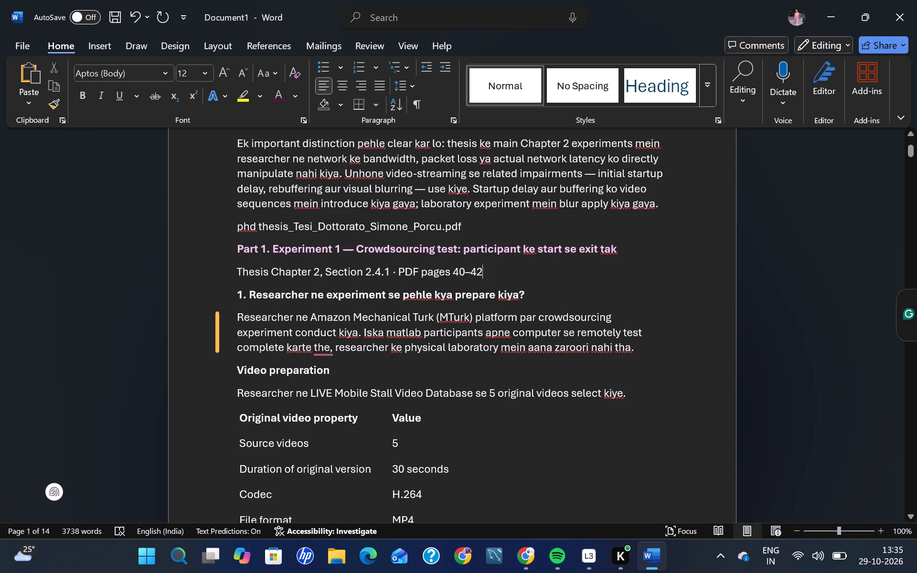
# Set the font colour of the "1. Researcher ne experiment se pehle kya prepare kiya?" heading to a dark green theme shade.
pyautogui.moveTo(534, 302); pyautogui.dragTo(315, 296)
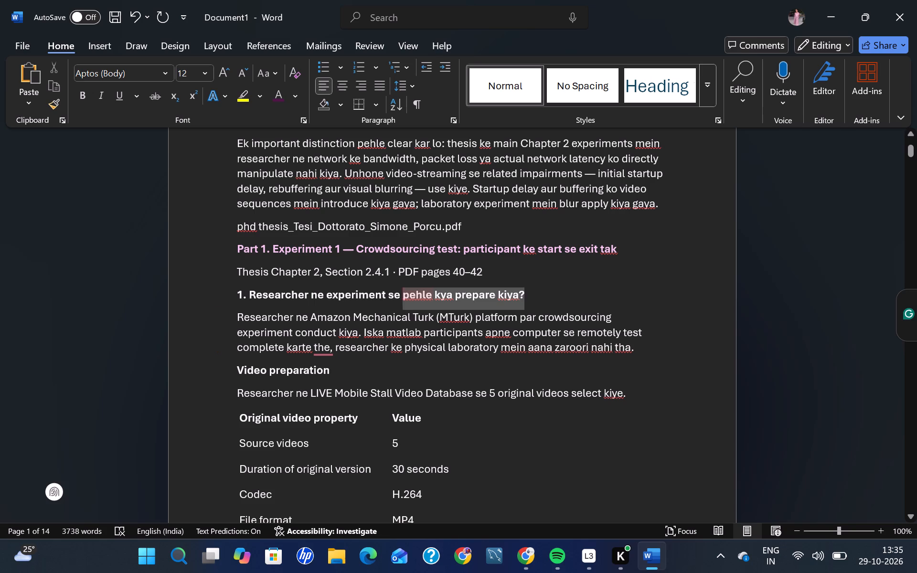
pyautogui.moveTo(315, 296); pyautogui.dragTo(241, 294)
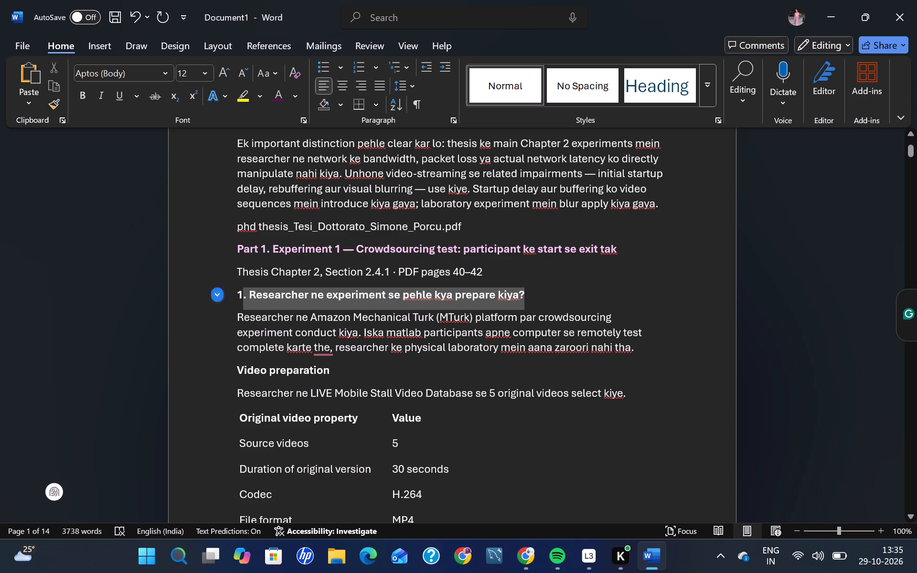
pyautogui.moveTo(241, 294); pyautogui.dragTo(240, 293)
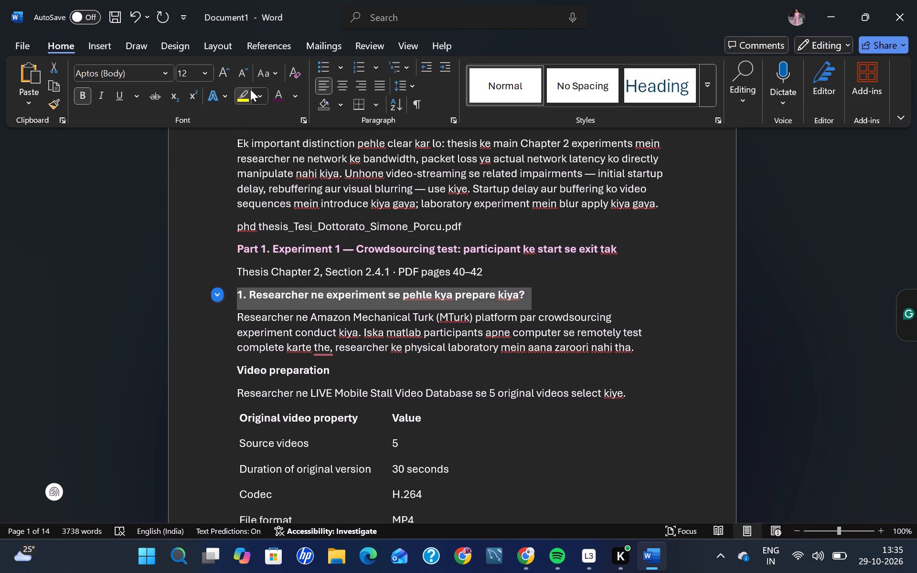
pyautogui.click(285, 92)
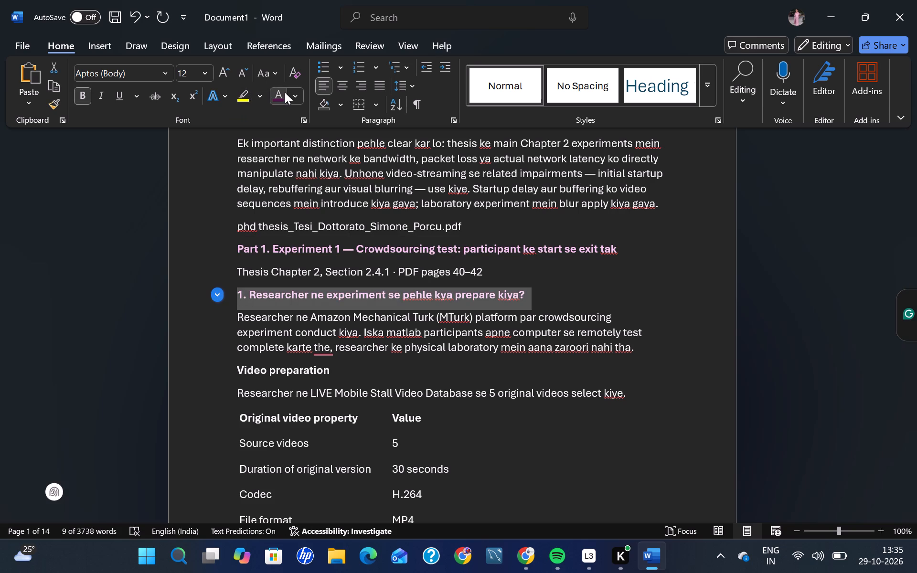
pyautogui.click(294, 99)
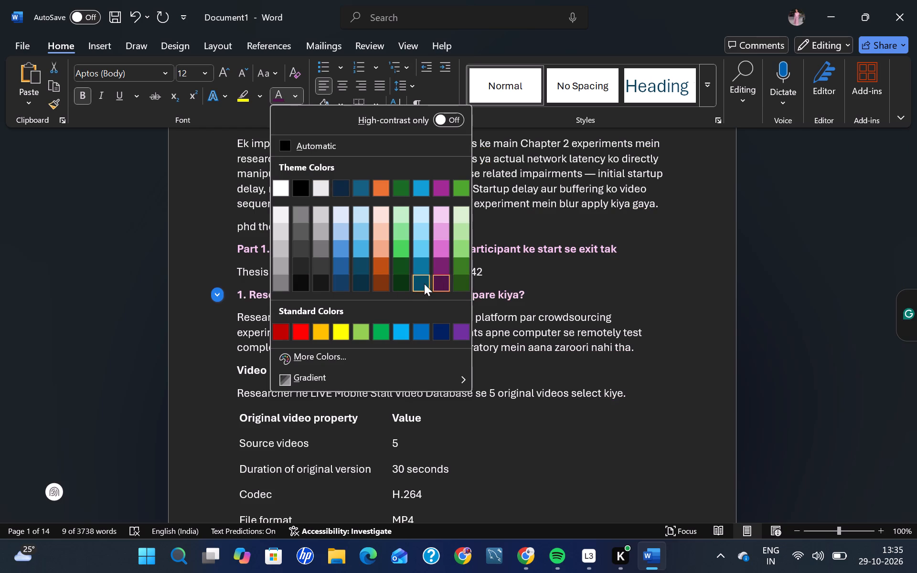
pyautogui.click(404, 284)
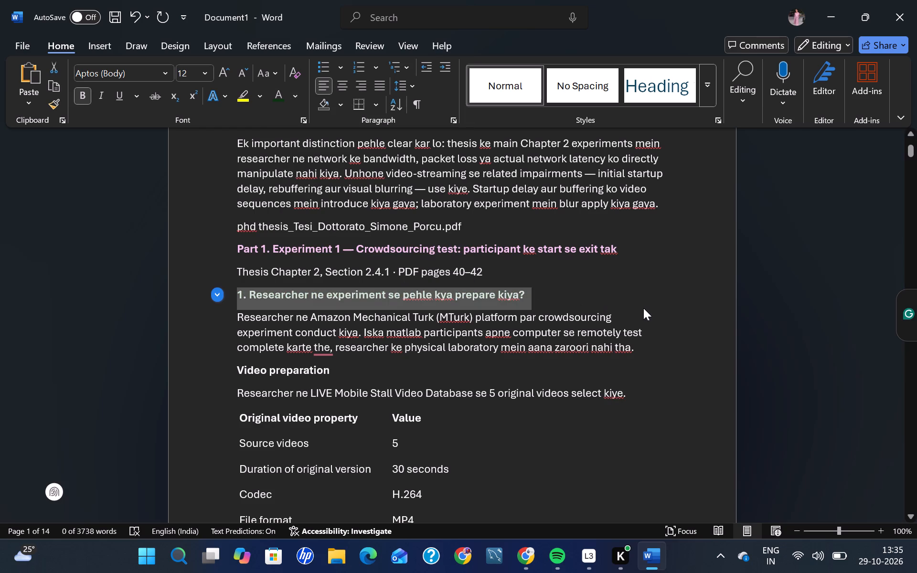
pyautogui.click(643, 308)
# Review the first page's recoloured headings, text and video properties table.
pyautogui.scroll(2, 643, 308)
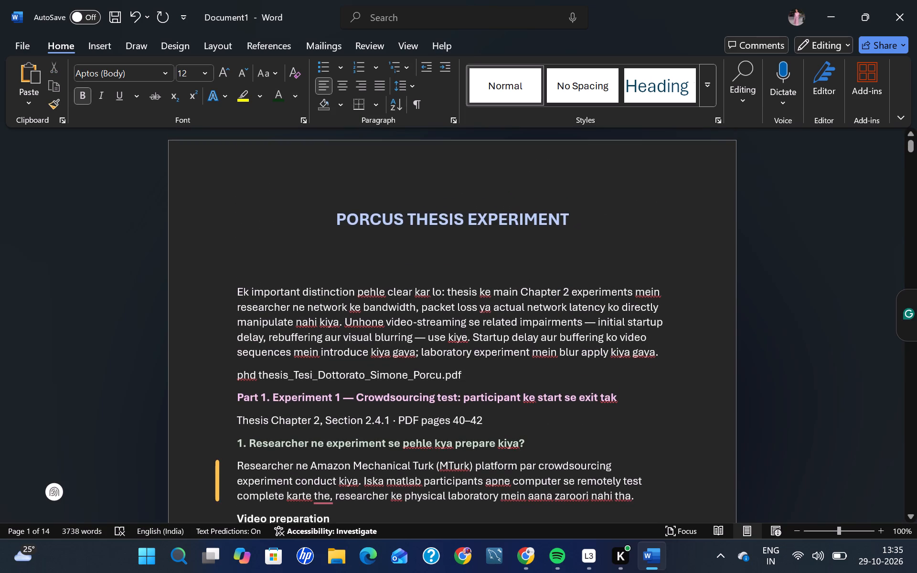
pyautogui.scroll(-3, 643, 308)
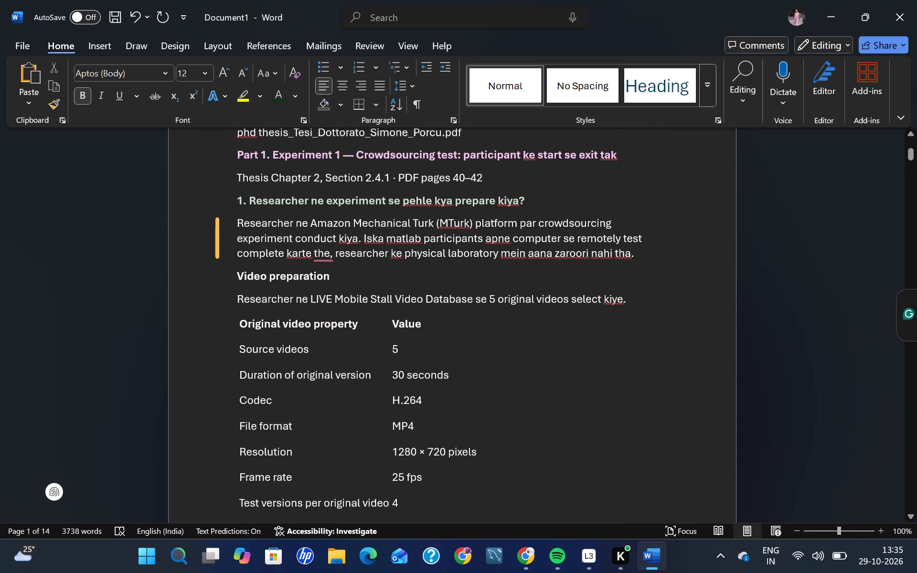
pyautogui.scroll(-2, 643, 308)
pyautogui.scroll(1, 643, 308)
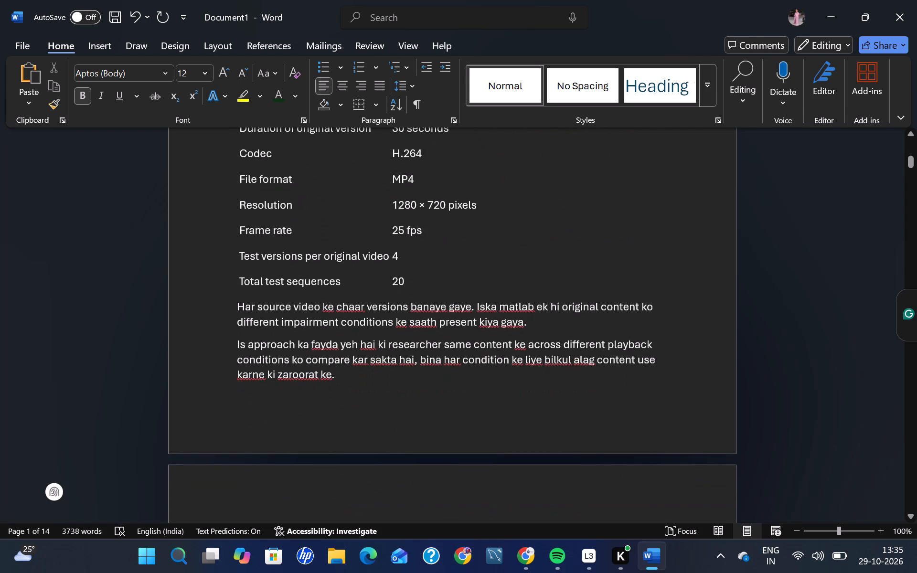
pyautogui.scroll(2, 643, 308)
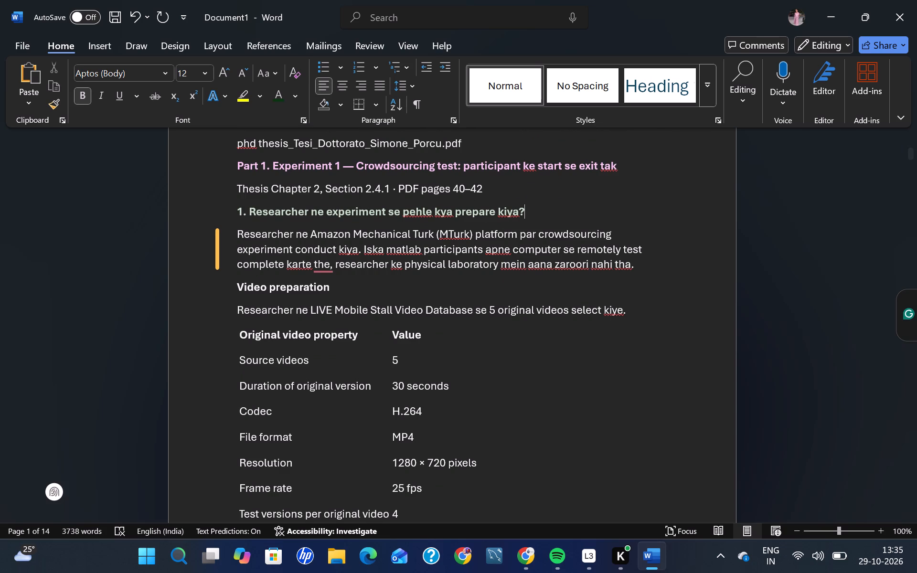
# Add the line "Amazon mechanical turk kya hota h ?" below the paragraph about the Amazon Mechanical Turk experiment.
pyautogui.click(645, 263)
pyautogui.press('Return')
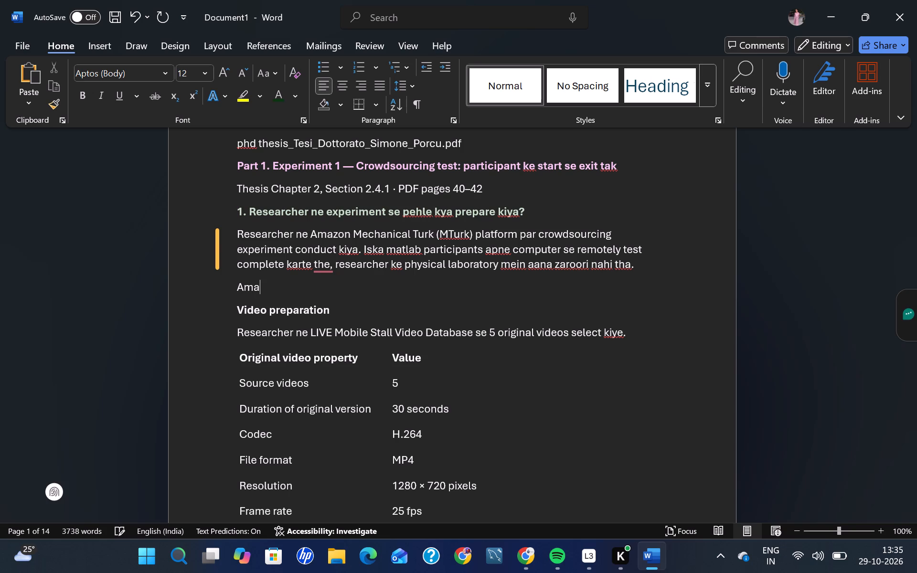
pyautogui.write('zon meh')
pyautogui.press('BackSpace')
pyautogui.write('chanical turk kya hota')
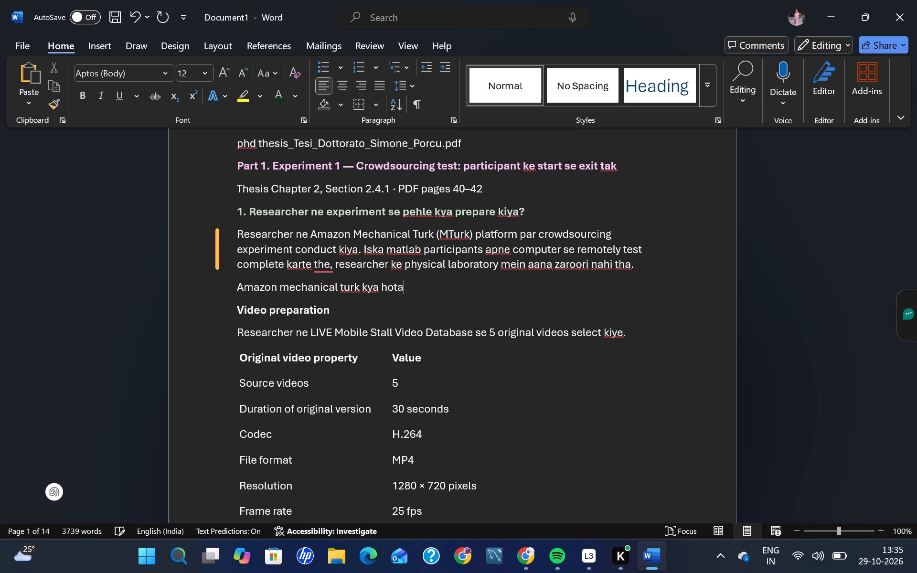
pyautogui.press('space')
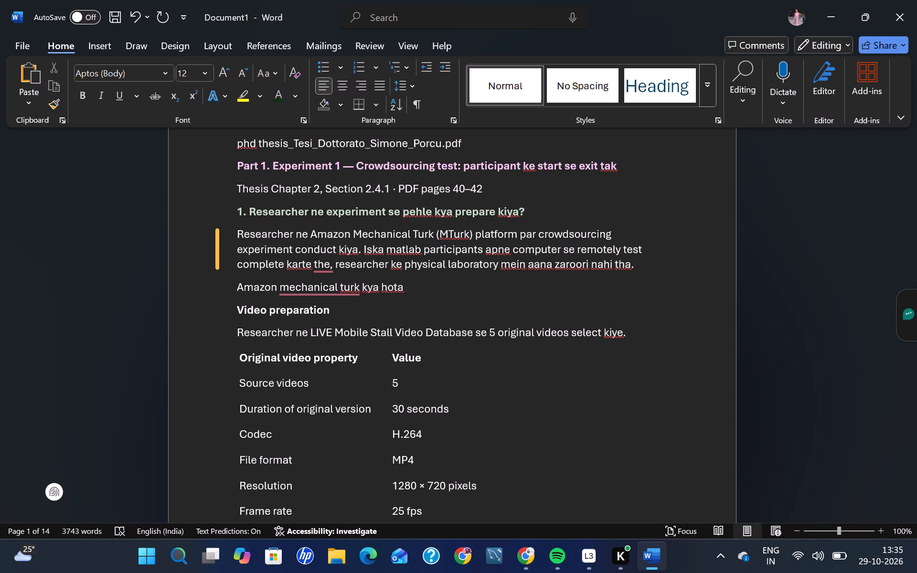
pyautogui.write('h')
pyautogui.press('space')
pyautogui.write('or isme totla')
pyautogui.press('BackSpace')
pyautogui.press('BackSpace')
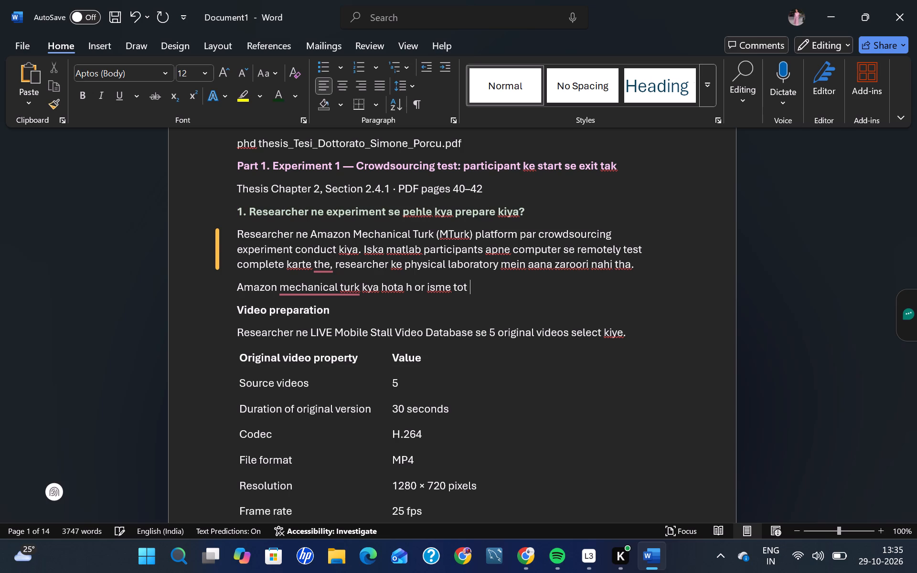
pyautogui.write('al participants kitne')
pyautogui.press('BackSpace')
pyautogui.press('BackSpace')
pyautogui.press('BackSpace')
pyautogui.press('BackSpace')
pyautogui.press('BackSpace')
pyautogui.press('BackSpace')
pyautogui.press('BackSpace')
pyautogui.press('BackSpace')
pyautogui.press('BackSpace')
pyautogui.press('BackSpace')
pyautogui.press('BackSpace')
pyautogui.press('BackSpace')
pyautogui.press('BackSpace')
pyautogui.press('BackSpace')
pyautogui.press('BackSpace')
pyautogui.press('BackSpace')
pyautogui.press('BackSpace')
pyautogui.press('BackSpace')
pyautogui.press('BackSpace')
pyautogui.press('BackSpace')
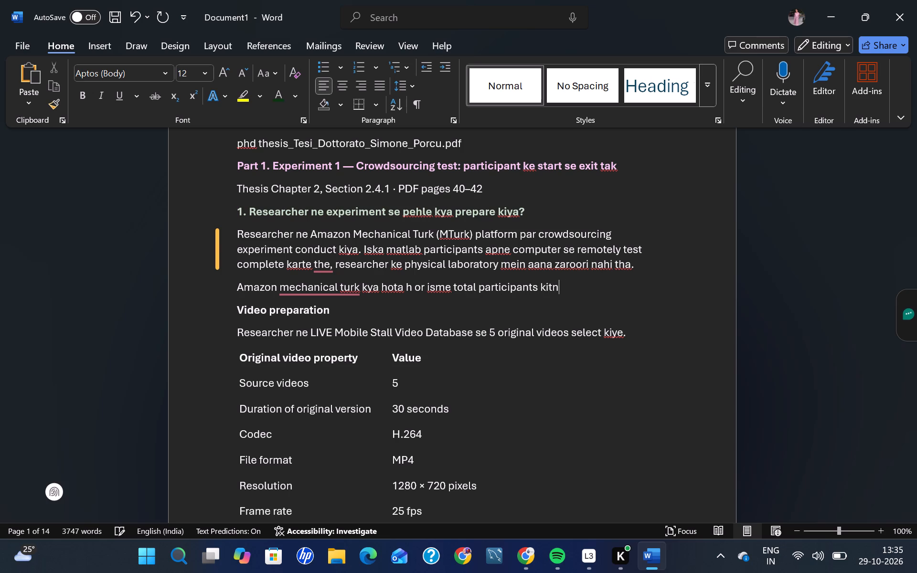
pyautogui.press('BackSpace')
pyautogui.press('BackSpace')
pyautogui.press('BackSpace')
pyautogui.press('BackSpace')
pyautogui.press('BackSpace')
pyautogui.press('BackSpace')
pyautogui.press('BackSpace')
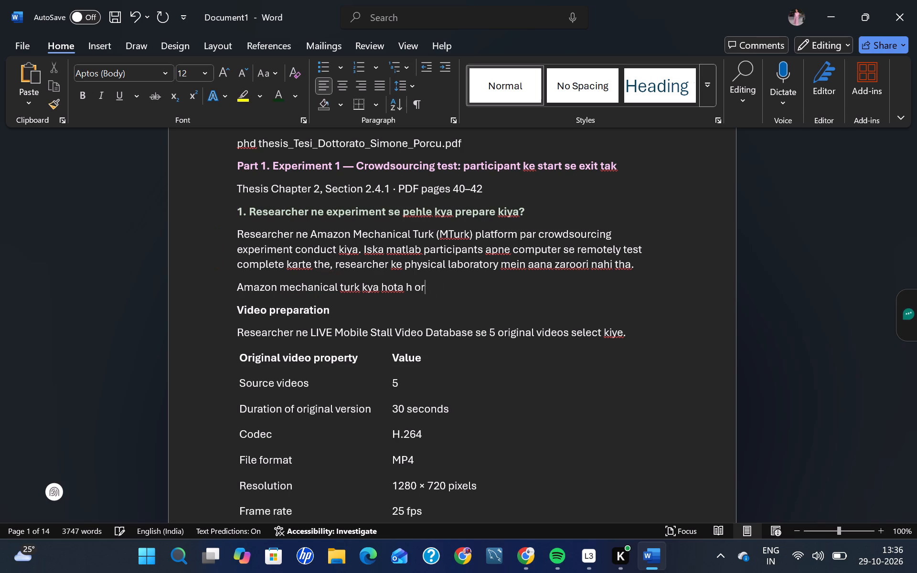
pyautogui.press('BackSpace')
pyautogui.press('BackSpace')
pyautogui.hotkey('shift', '?')
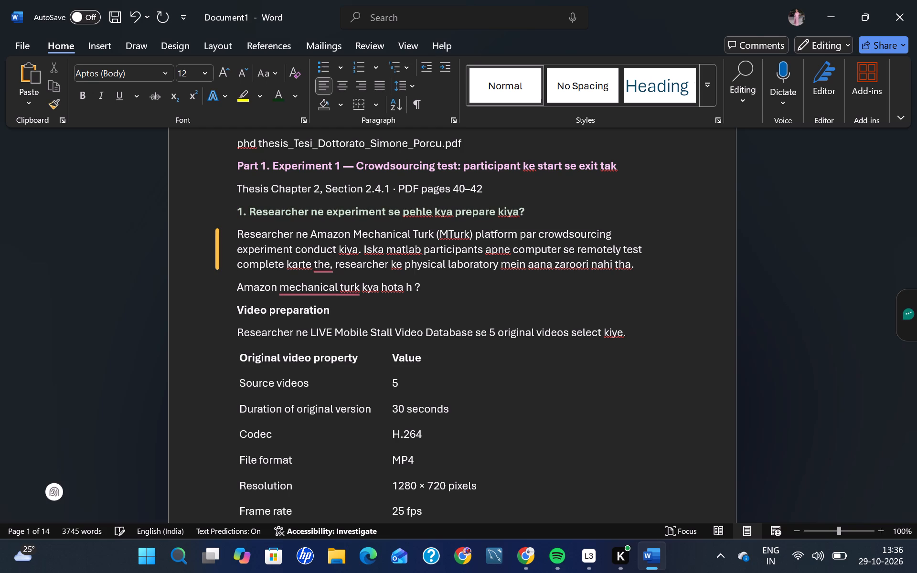
# Prefix the added Amazon mechanical turk question with "Ques : ".
pyautogui.press('Left')
pyautogui.press('Left')
pyautogui.press('Left')
pyautogui.press('Left')
pyautogui.press('Left')
pyautogui.press('Left')
pyautogui.press('Left')
pyautogui.press('Left')
pyautogui.press('Left')
pyautogui.press('Left')
pyautogui.press('Left')
pyautogui.press('Left')
pyautogui.press('Left')
pyautogui.press('Left')
pyautogui.press('Left')
pyautogui.press('Left')
pyautogui.press('Left')
pyautogui.press('Left')
pyautogui.press('Left')
pyautogui.press('Left')
pyautogui.press('Left')
pyautogui.press('Left')
pyautogui.press('q')
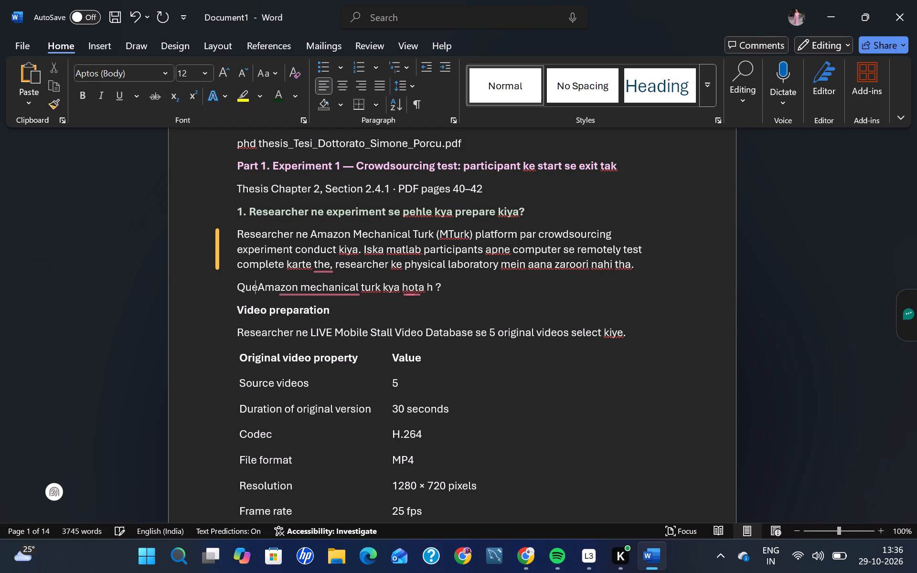
pyautogui.press('space')
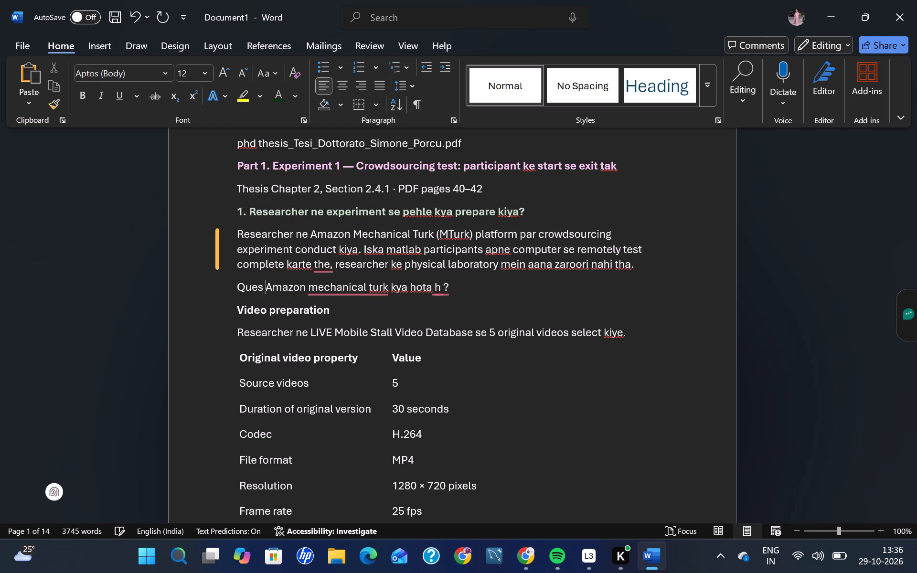
pyautogui.write(':')
pyautogui.press('space')
# Add an answer line reading "Ans : " directly below the Amazon mechanical turk question.
pyautogui.press('Right')
pyautogui.press('Right')
pyautogui.press('Right')
pyautogui.press('Right')
pyautogui.press('Right')
pyautogui.press('Right')
pyautogui.press('Right')
pyautogui.press('Right')
pyautogui.press('Right')
pyautogui.press('Right')
pyautogui.press('Right')
pyautogui.press('Right')
pyautogui.press('Right')
pyautogui.press('Right')
pyautogui.press('Right')
pyautogui.press('Right')
pyautogui.press('Right')
pyautogui.press('Right')
pyautogui.press('Right')
pyautogui.press('Right')
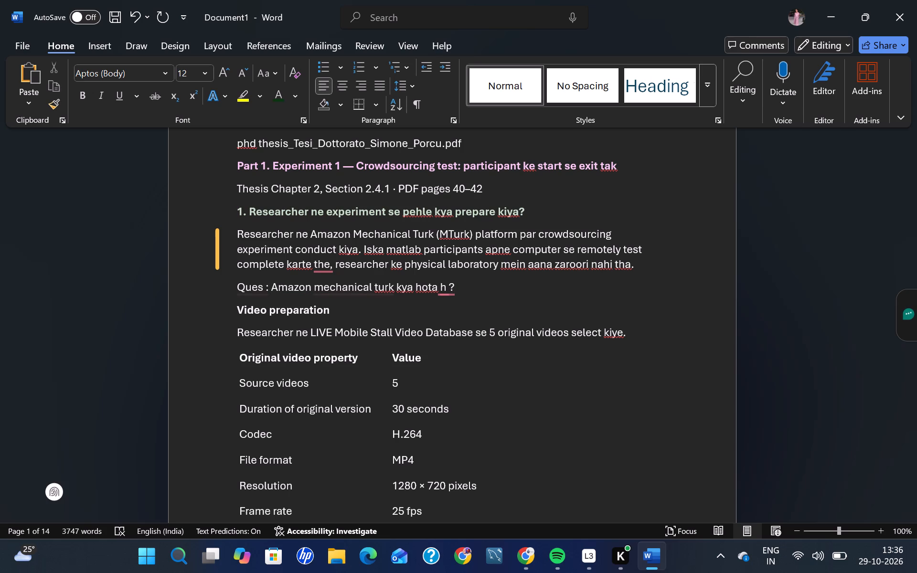
pyautogui.press('Return')
pyautogui.press('a')
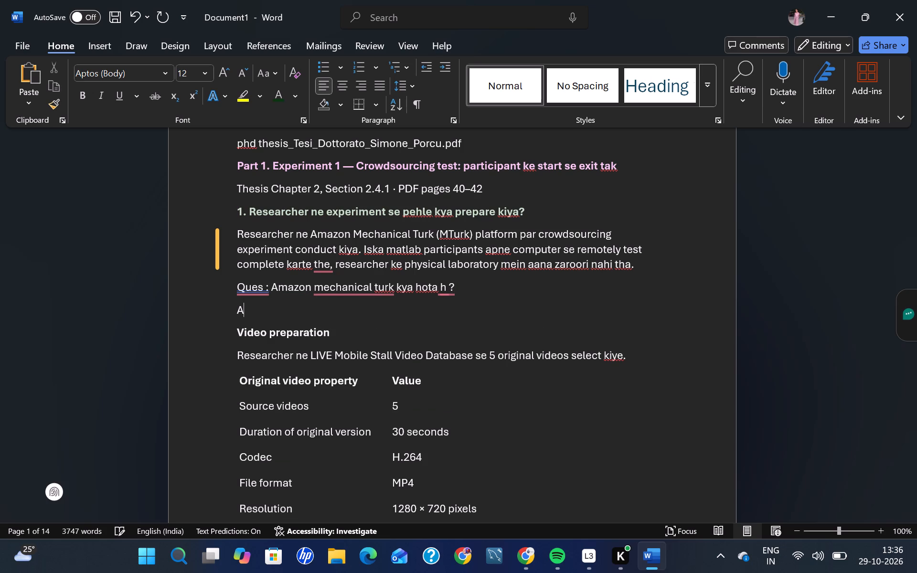
pyautogui.hotkey('shift', 'Return')
pyautogui.write(':')
pyautogui.press('space')
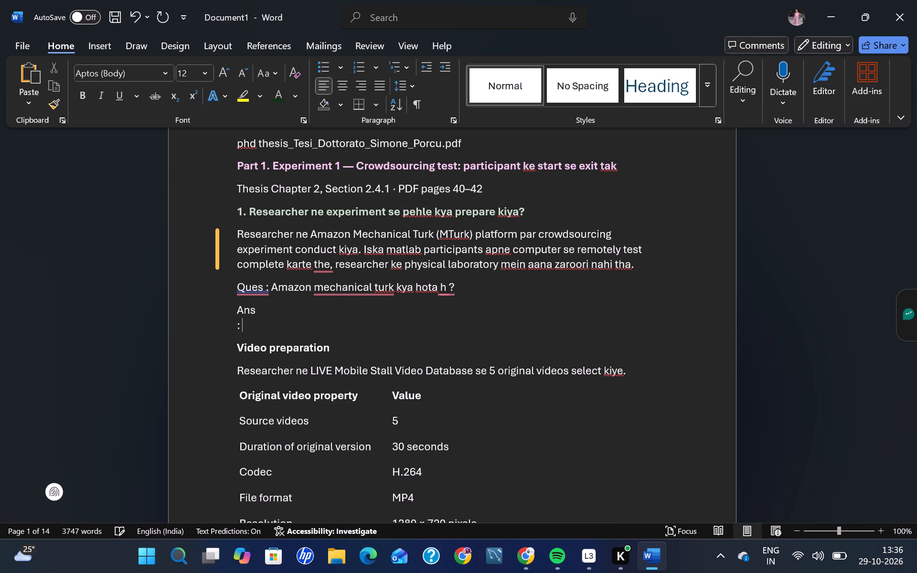
pyautogui.press('BackSpace')
pyautogui.press('BackSpace')
pyautogui.press('BackSpace')
pyautogui.write(':')
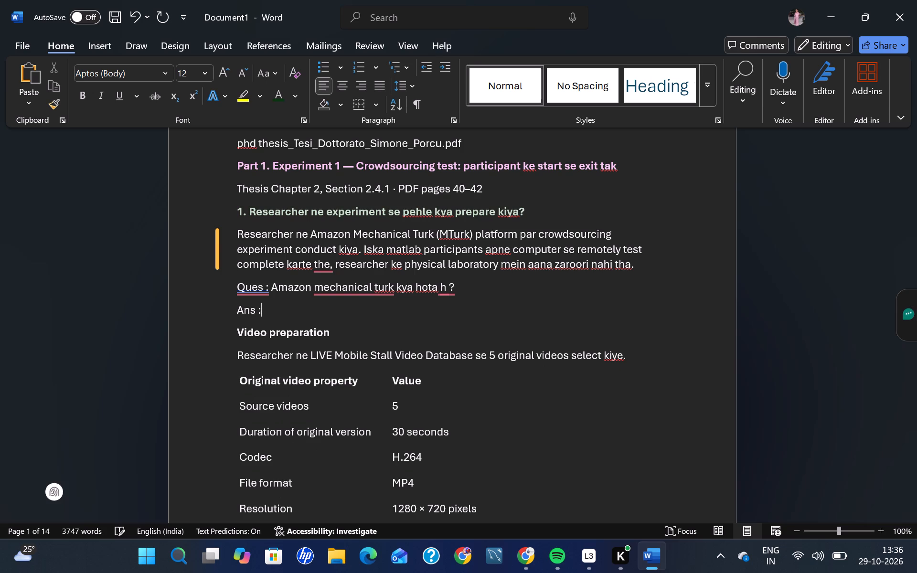
pyautogui.press('space')
pyautogui.click(531, 559)
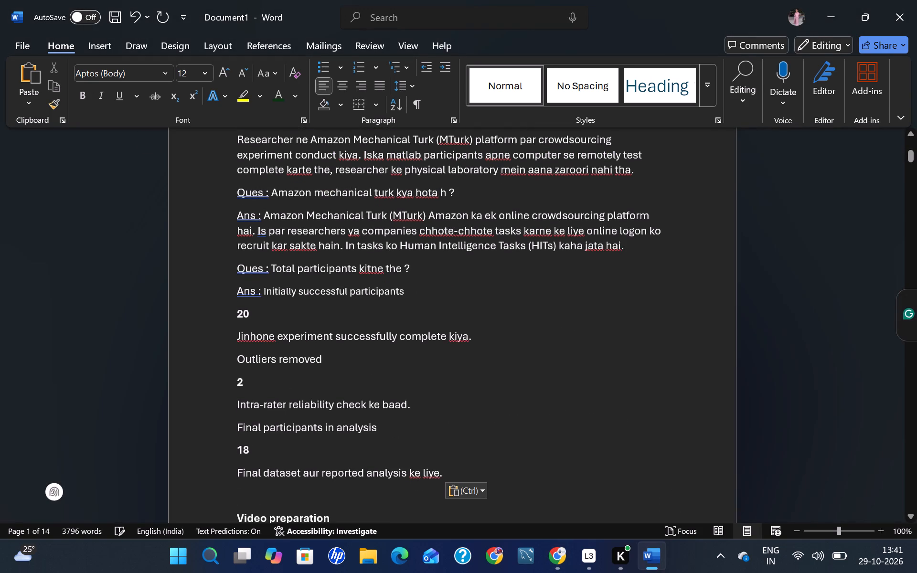
# Join the "Jinhone experiment successfully complete kiya." line onto the 20 line, separated by a comma.
pyautogui.scroll(-1, 377, 375)
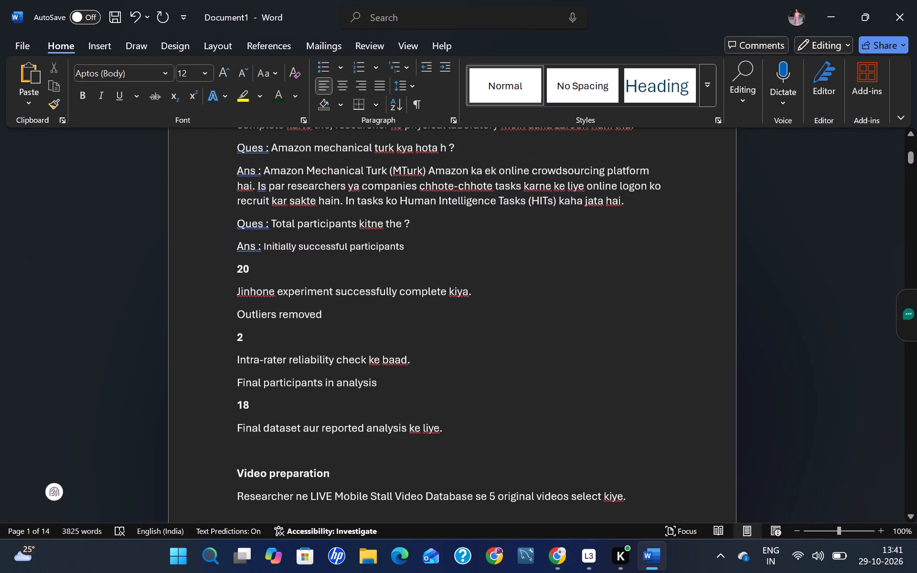
pyautogui.click(237, 286)
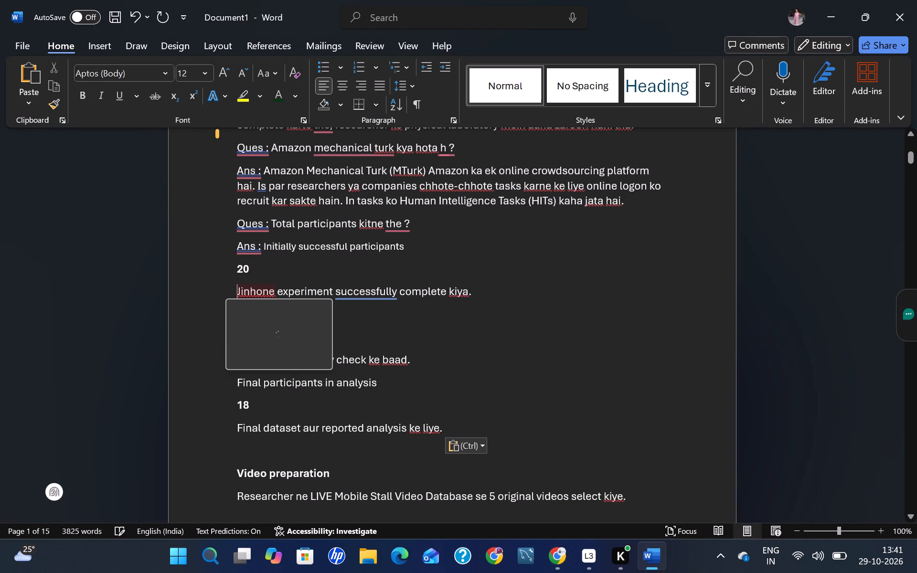
pyautogui.press('BackSpace')
pyautogui.press('space')
pyautogui.press('space')
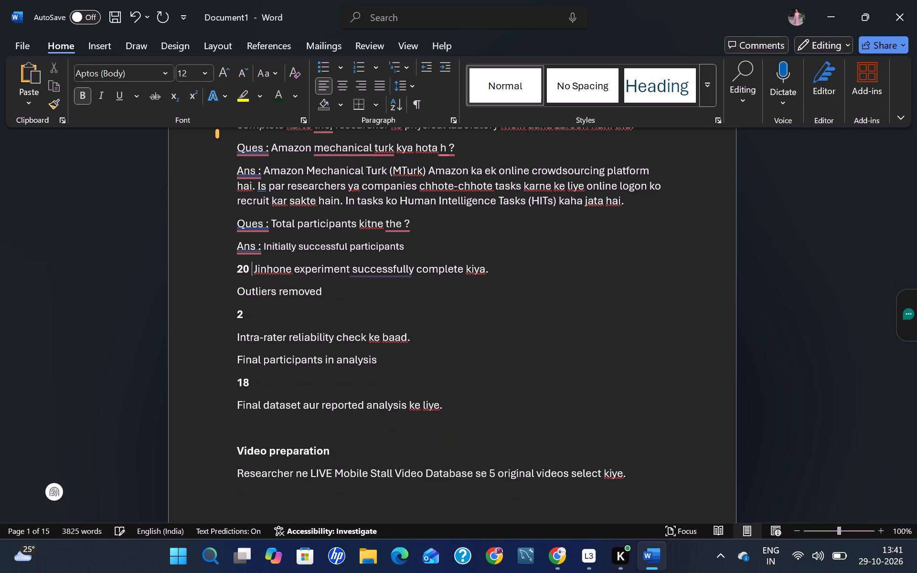
pyautogui.press(',')
pyautogui.press('space')
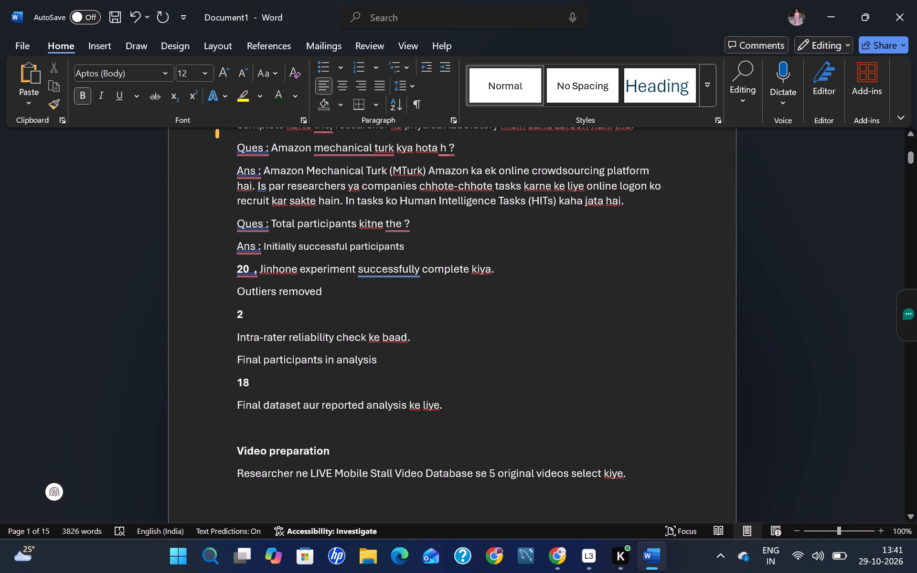
# Merge the outlier lines into one comma-separated line reading "Outliers removed , 2 ,Intra-rater reliability check ke baad.".
pyautogui.press('Down')
pyautogui.press('Down')
pyautogui.press('Left')
pyautogui.press('BackSpace')
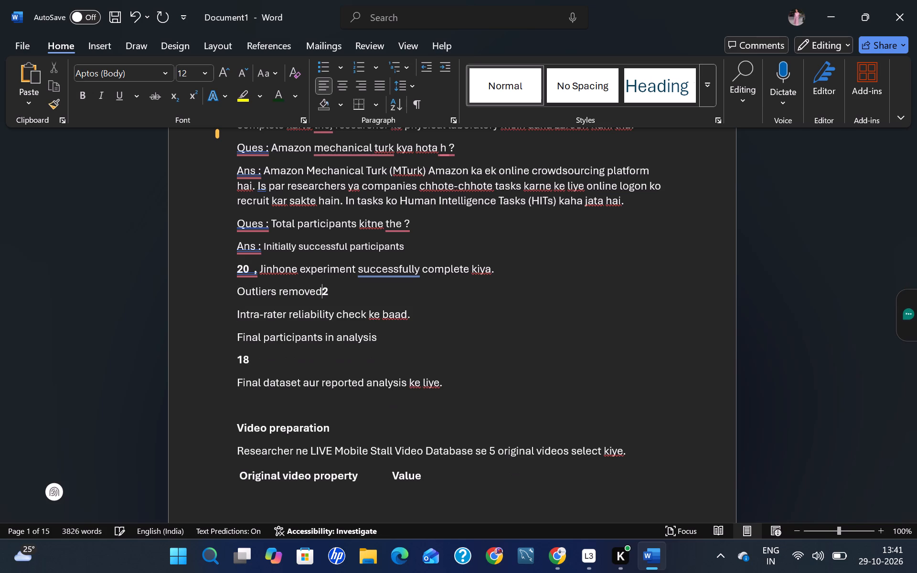
pyautogui.press('space')
pyautogui.write(',')
pyautogui.press('space')
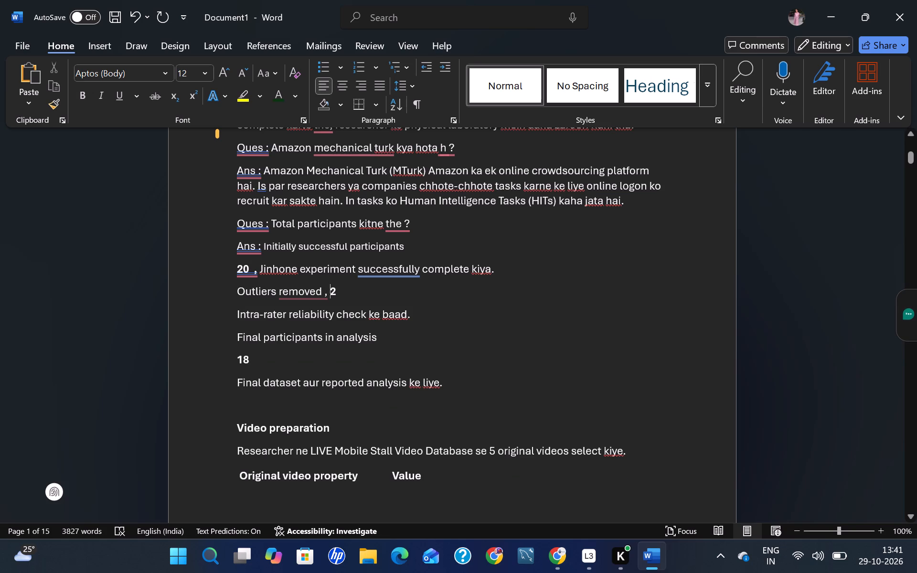
pyautogui.click(236, 311)
pyautogui.press('BackSpace')
pyautogui.press('\\')
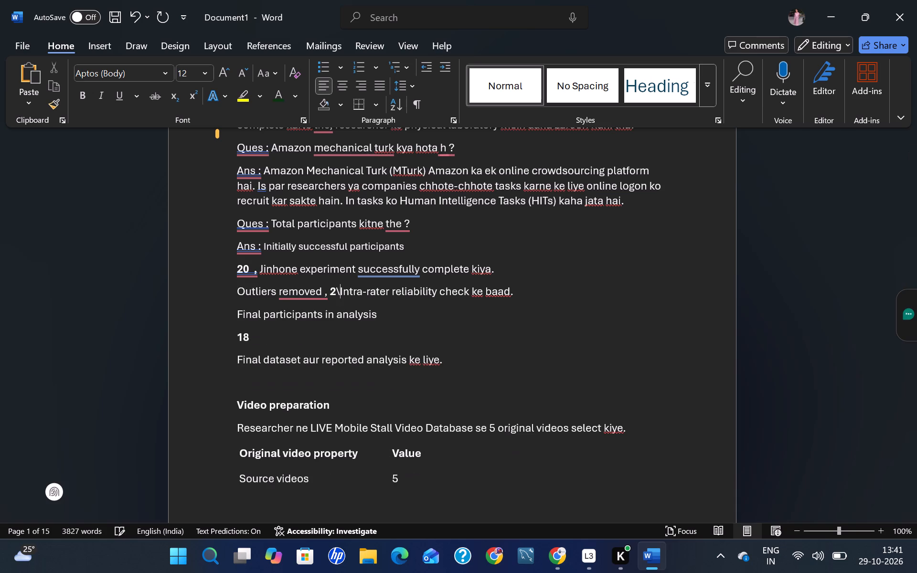
pyautogui.press('space')
pyautogui.press('BackSpace')
pyautogui.press('BackSpace')
pyautogui.press('space')
pyautogui.press(',')
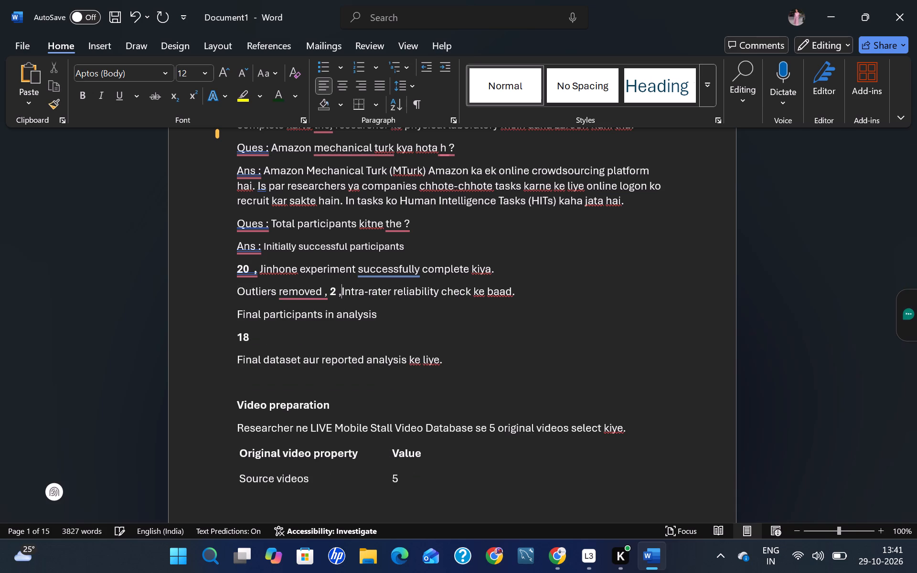
# Join the 20 line onto the "Initially successful participants" line, separating them with a spaced colon.
pyautogui.click(235, 269)
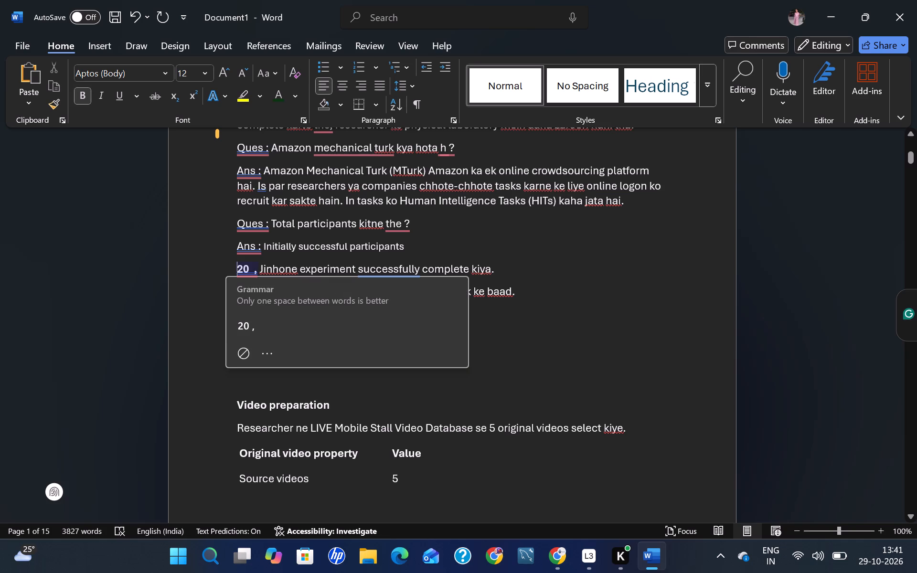
pyautogui.press('BackSpace')
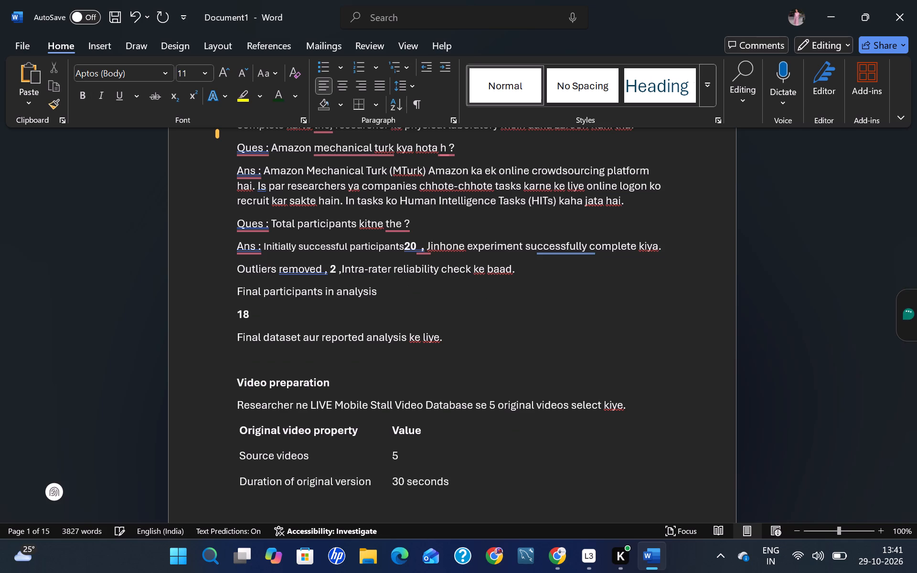
pyautogui.press('space')
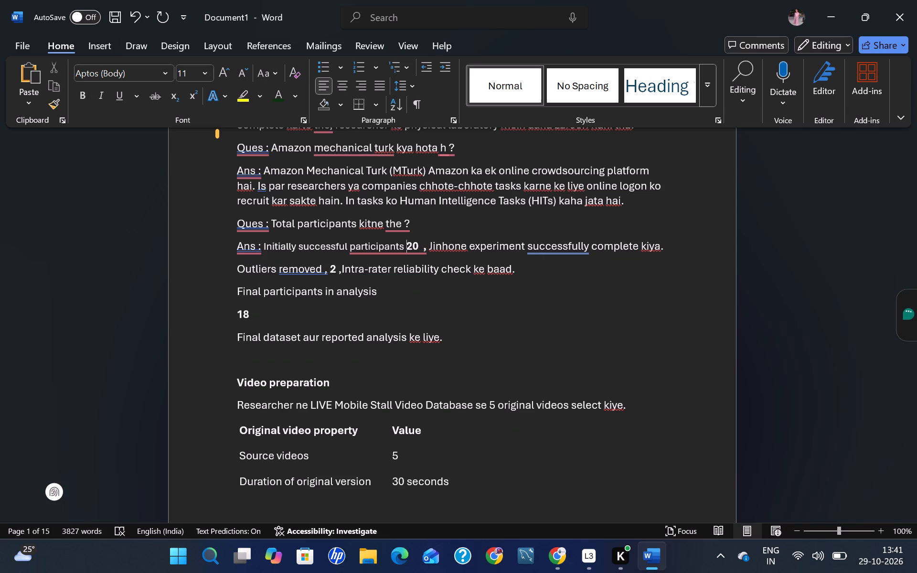
pyautogui.write(':')
pyautogui.press('space')
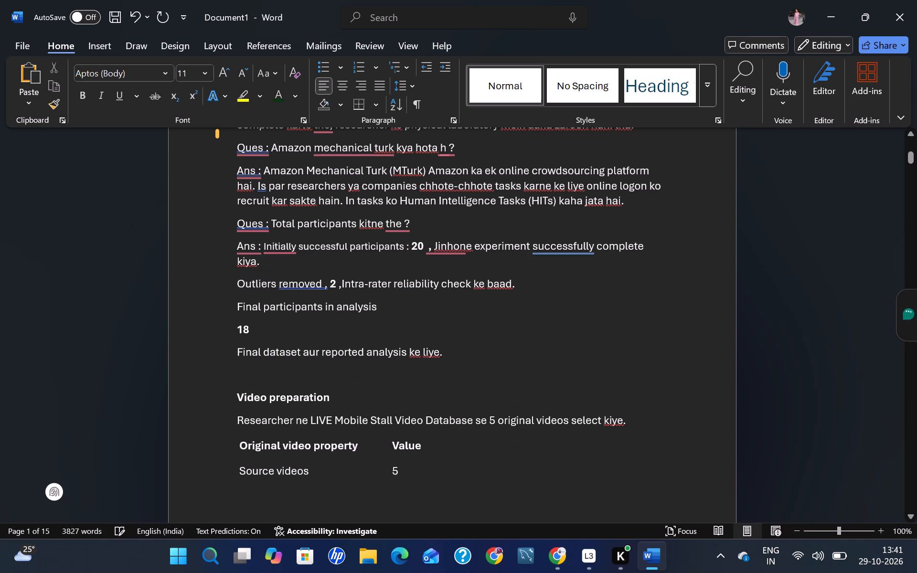
# Replace the comma after "Outliers removed" with a colon and a space.
pyautogui.click(328, 284)
pyautogui.press('BackSpace')
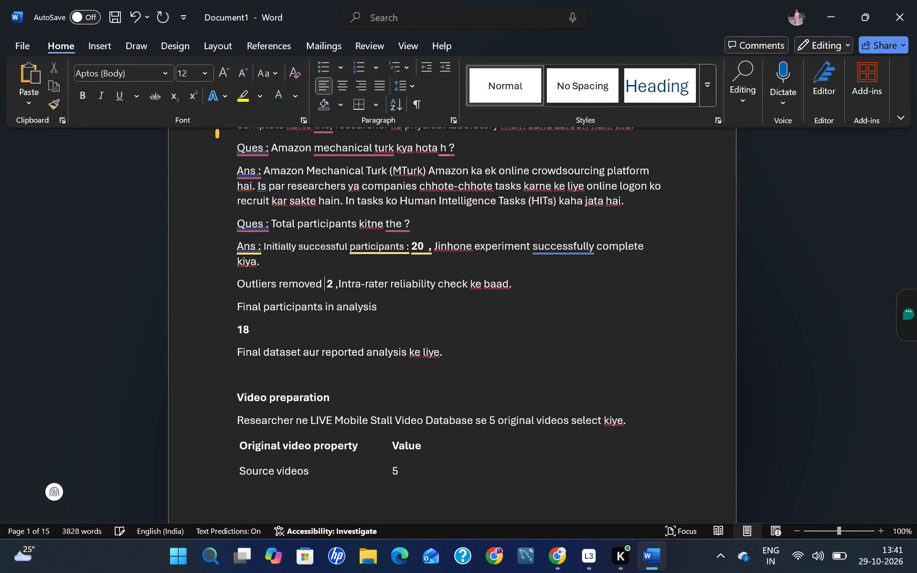
pyautogui.write(':')
pyautogui.press('space')
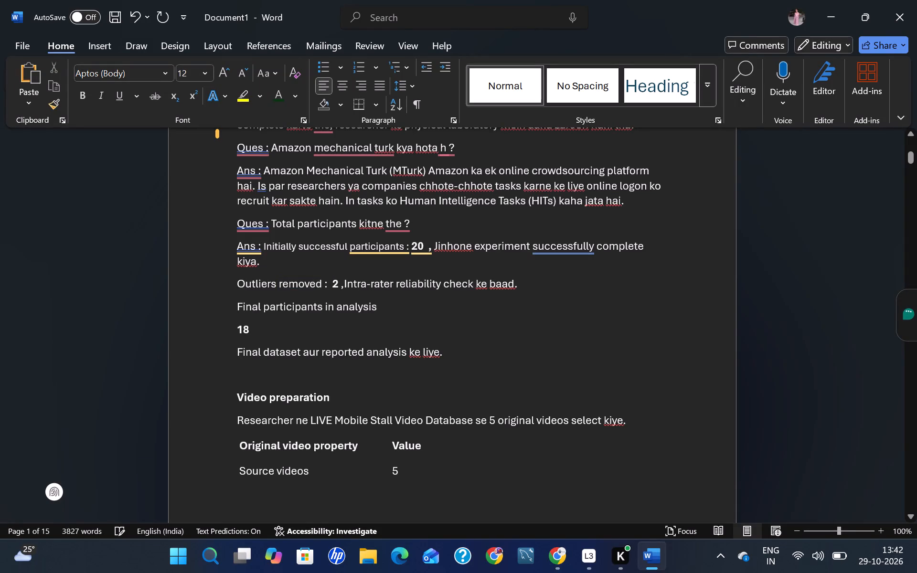
# Add a colon after "Final participants in analysis" and join the 18 line onto it.
pyautogui.click(379, 309)
pyautogui.hotkey('shift', ':')
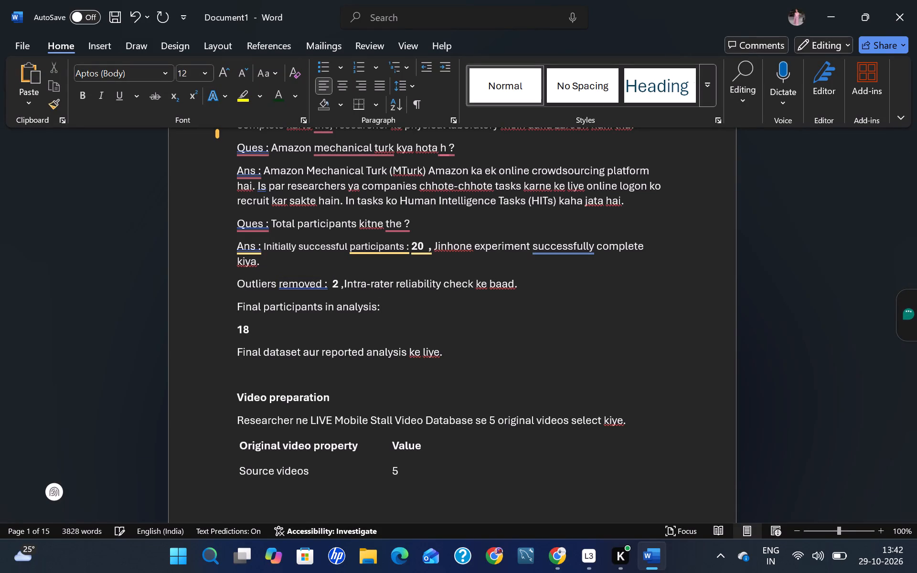
pyautogui.press('space')
pyautogui.press('Down')
pyautogui.press('Left')
pyautogui.press('Left')
pyautogui.press('BackSpace')
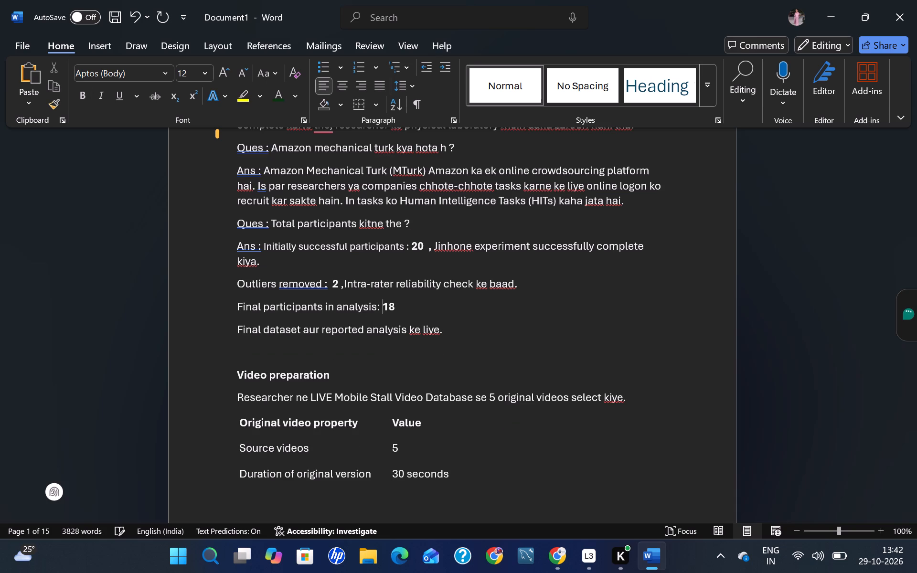
# Add a comma after 18 and join the "Final dataset aur reported analysis ke liye." line onto the same line.
pyautogui.press('Right')
pyautogui.press('Right')
pyautogui.press('Right')
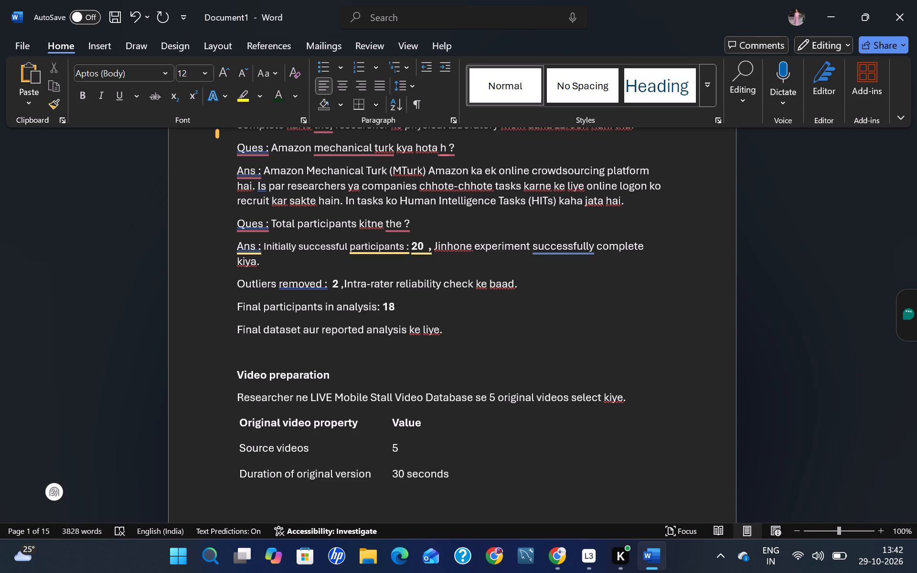
pyautogui.press('Up')
pyautogui.press('Right')
pyautogui.press('Right')
pyautogui.press('Right')
pyautogui.press('Right')
pyautogui.press('Right')
pyautogui.press('Right')
pyautogui.press('Right')
pyautogui.press('Right')
pyautogui.press('Right')
pyautogui.press('Right')
pyautogui.press('Right')
pyautogui.press('Right')
pyautogui.press('Right')
pyautogui.press('Right')
pyautogui.press('Right')
pyautogui.press('Right')
pyautogui.press('Right')
pyautogui.press('Right')
pyautogui.press('Right')
pyautogui.press('Right')
pyautogui.press('Right')
pyautogui.press('Right')
pyautogui.press('Right')
pyautogui.press('Right')
pyautogui.press('space')
pyautogui.write(',')
pyautogui.press('space')
pyautogui.press('Down')
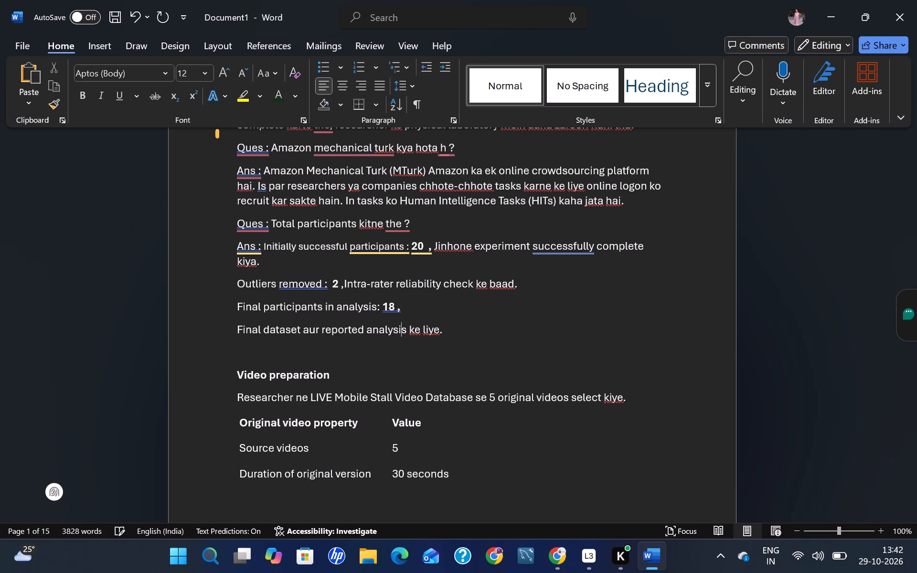
pyautogui.press('Left')
pyautogui.press('Left')
pyautogui.press('Left')
pyautogui.press('Left')
pyautogui.press('Left')
pyautogui.press('Left')
pyautogui.press('Left')
pyautogui.press('Left')
pyautogui.press('Left')
pyautogui.press('Left')
pyautogui.press('Left')
pyautogui.press('Left')
pyautogui.press('Left')
pyautogui.press('Left')
pyautogui.press('Left')
pyautogui.press('Left')
pyautogui.press('Left')
pyautogui.press('Left')
pyautogui.press('Left')
pyautogui.press('Left')
pyautogui.press('Left')
pyautogui.press('Left')
pyautogui.press('Left')
pyautogui.press('Left')
pyautogui.press('Left')
pyautogui.press('Left')
pyautogui.press('Left')
pyautogui.press('Left')
pyautogui.press('Left')
pyautogui.press('BackSpace')
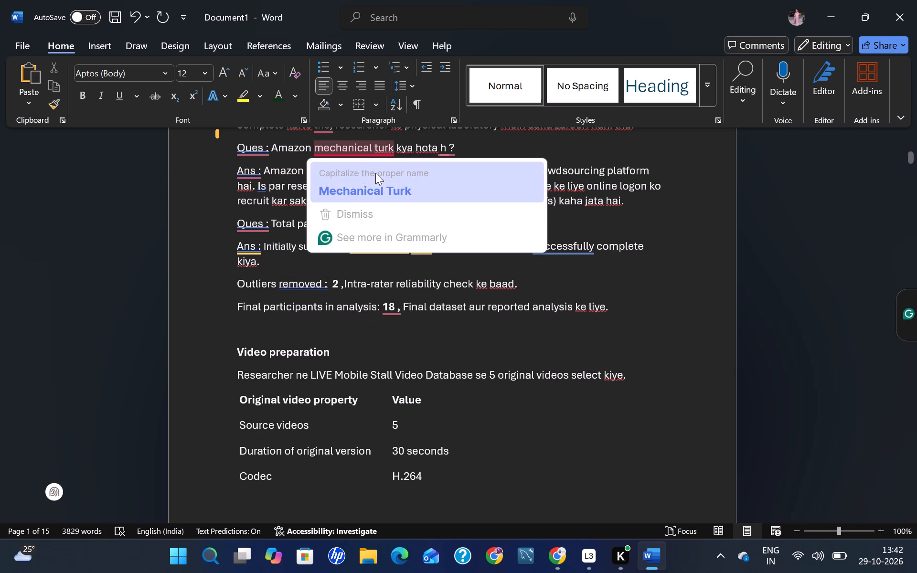
# Accept the suggested capitalization "Mechanical Turk" in the Amazon question.
pyautogui.click(376, 176)
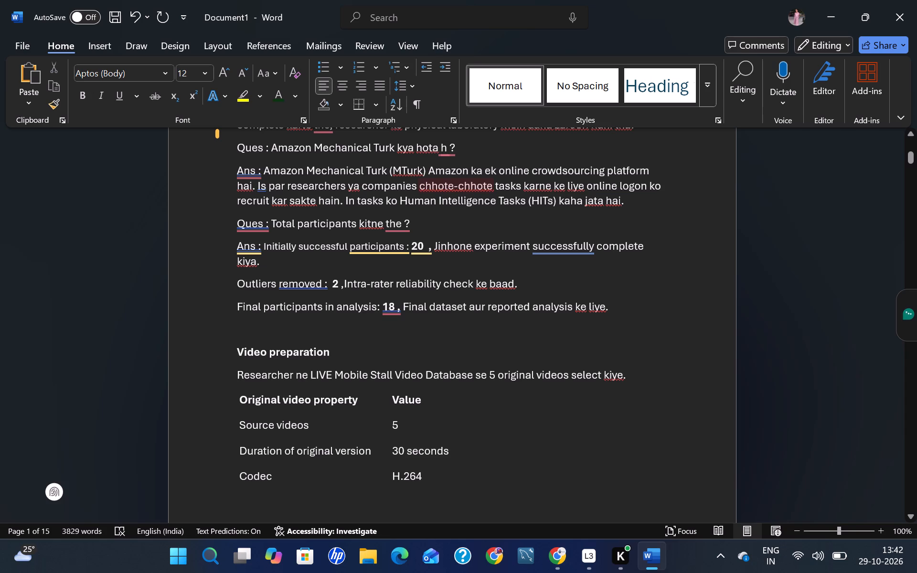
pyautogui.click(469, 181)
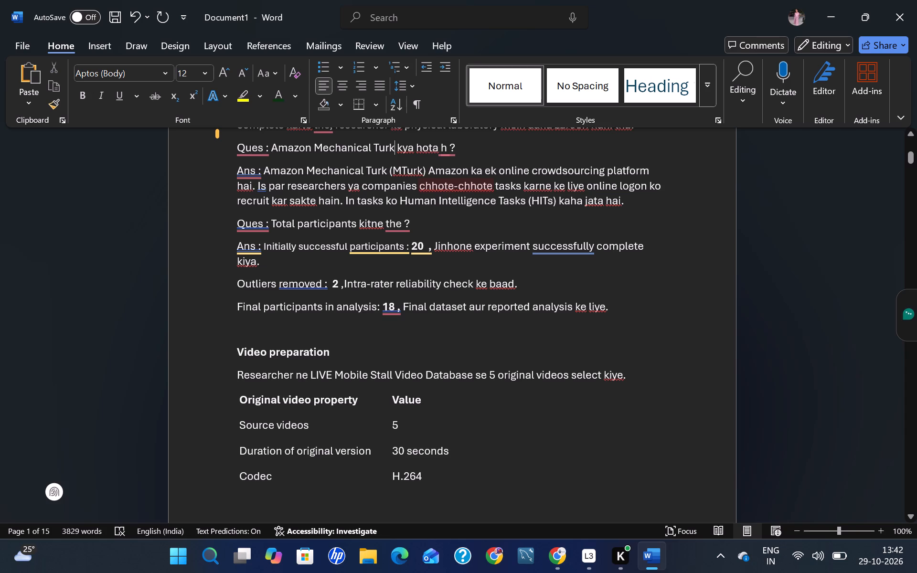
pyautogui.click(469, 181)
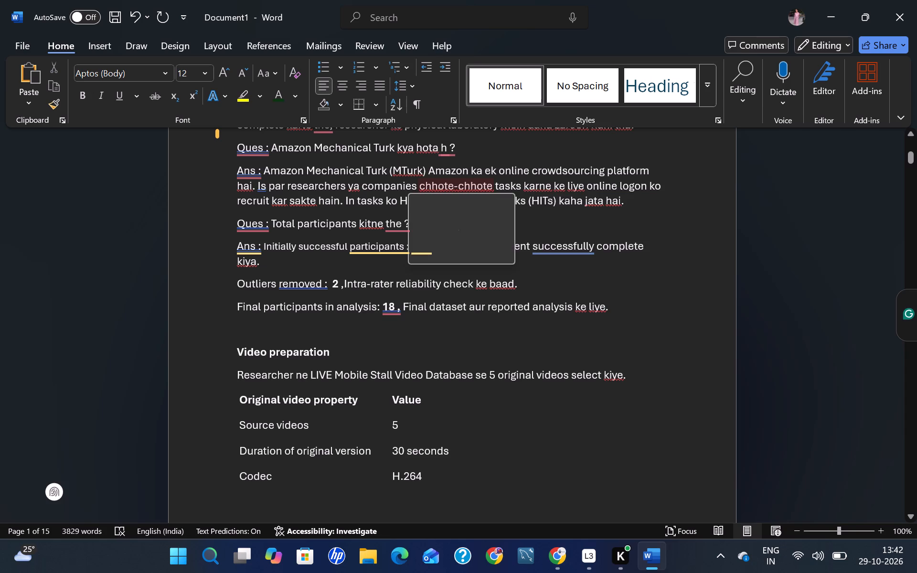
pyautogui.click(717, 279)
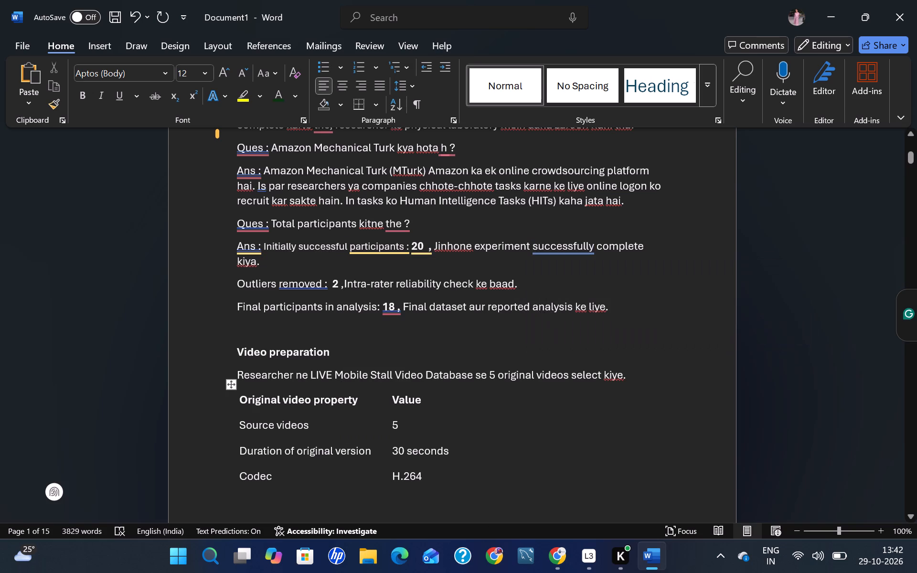
# Colour the "Video preparation" heading the same light green as the heading "1. Researcher ne experiment se pehle kya prepare kiya?".
pyautogui.click(631, 310)
pyautogui.scroll(1, 631, 310)
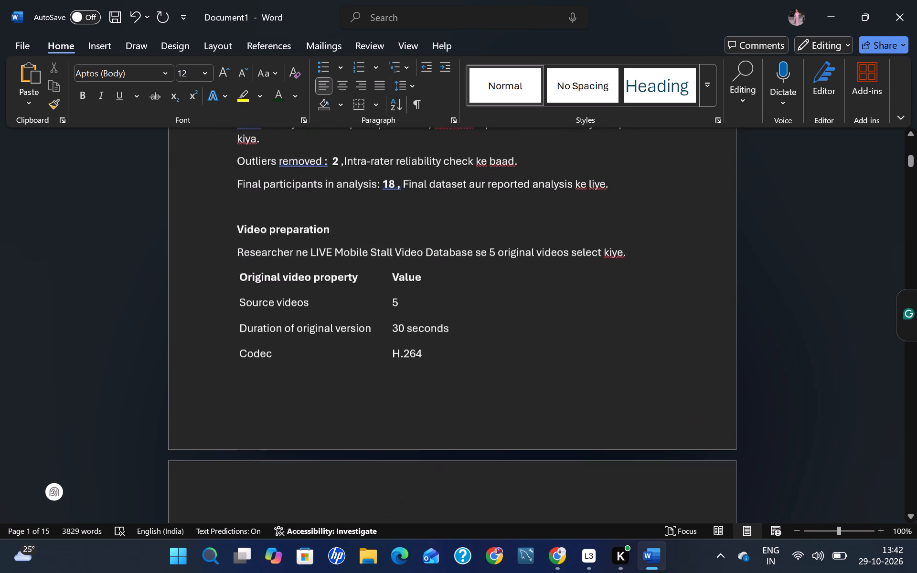
pyautogui.scroll(1, 631, 310)
pyautogui.scroll(-1, 631, 310)
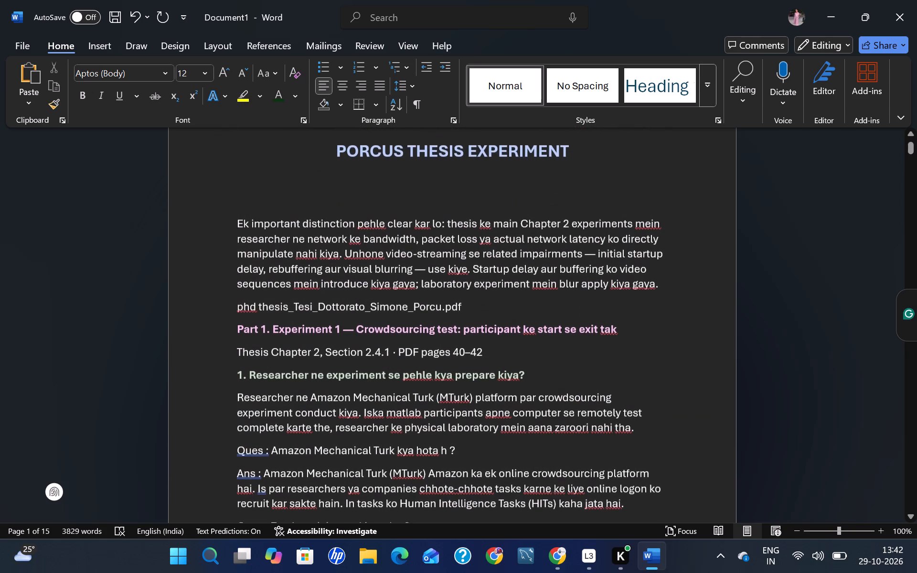
pyautogui.scroll(-1, 631, 310)
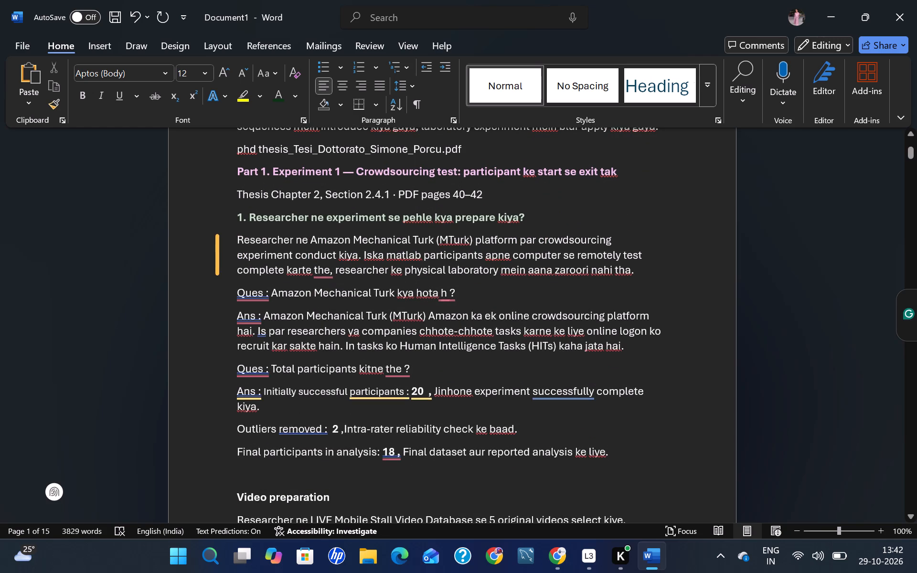
pyautogui.scroll(-2, 631, 310)
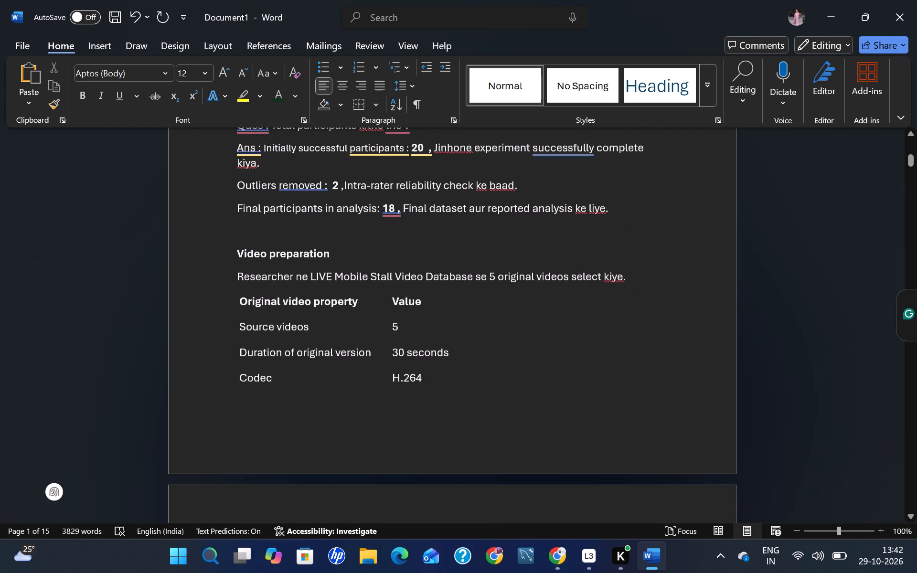
pyautogui.scroll(-1, 631, 310)
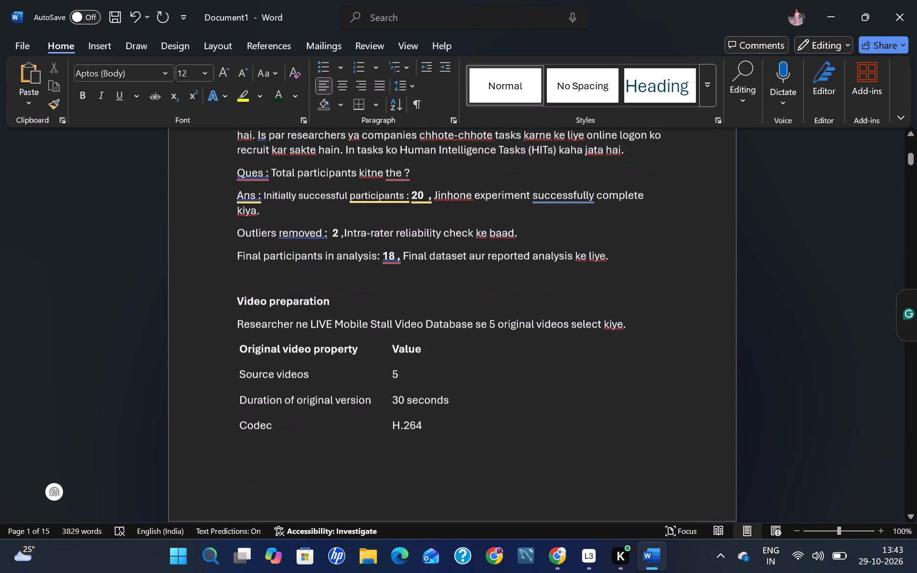
pyautogui.moveTo(334, 299); pyautogui.dragTo(237, 297)
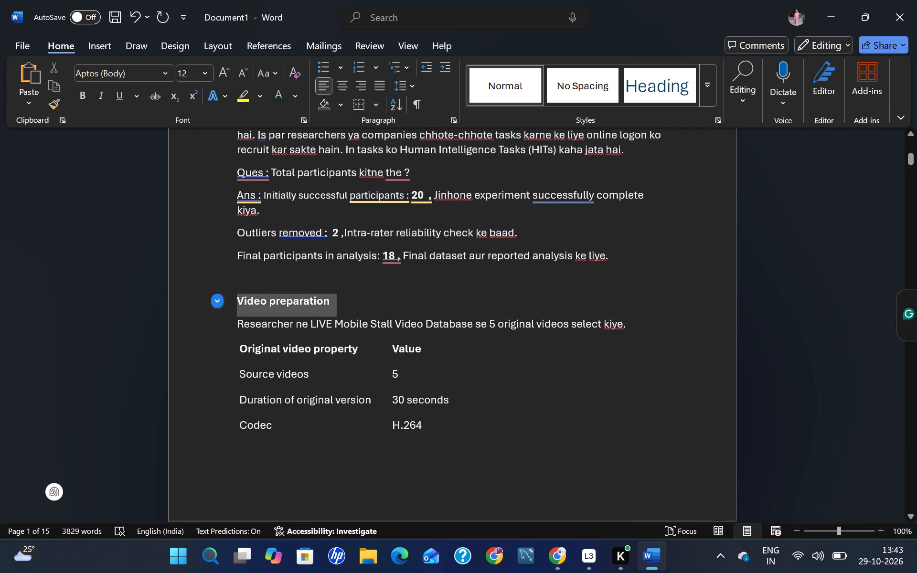
pyautogui.moveTo(237, 297); pyautogui.dragTo(236, 297)
pyautogui.click(293, 88)
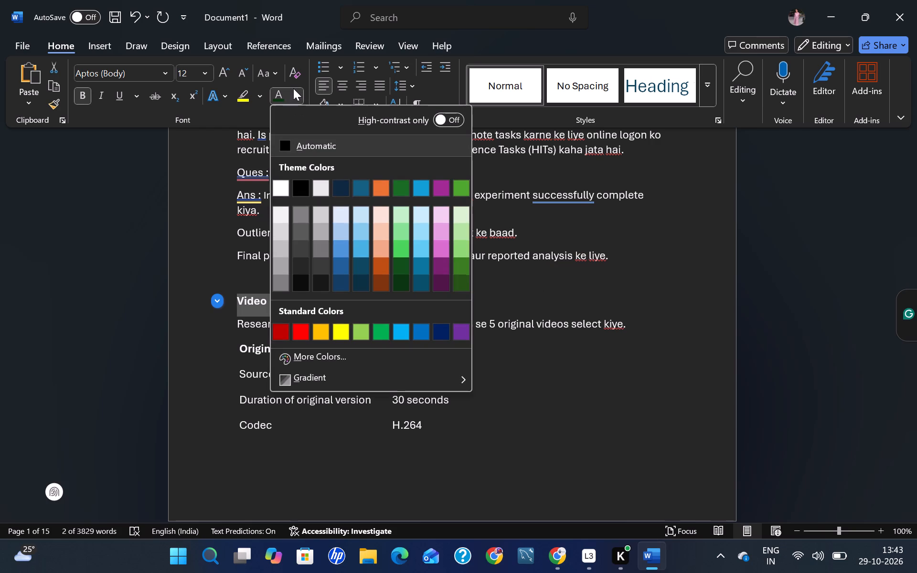
pyautogui.click(281, 94)
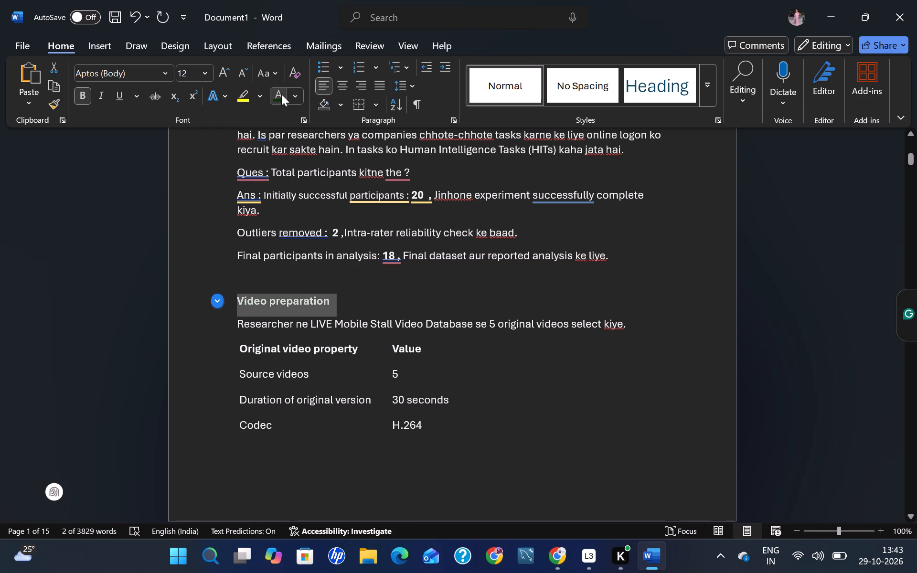
pyautogui.click(386, 299)
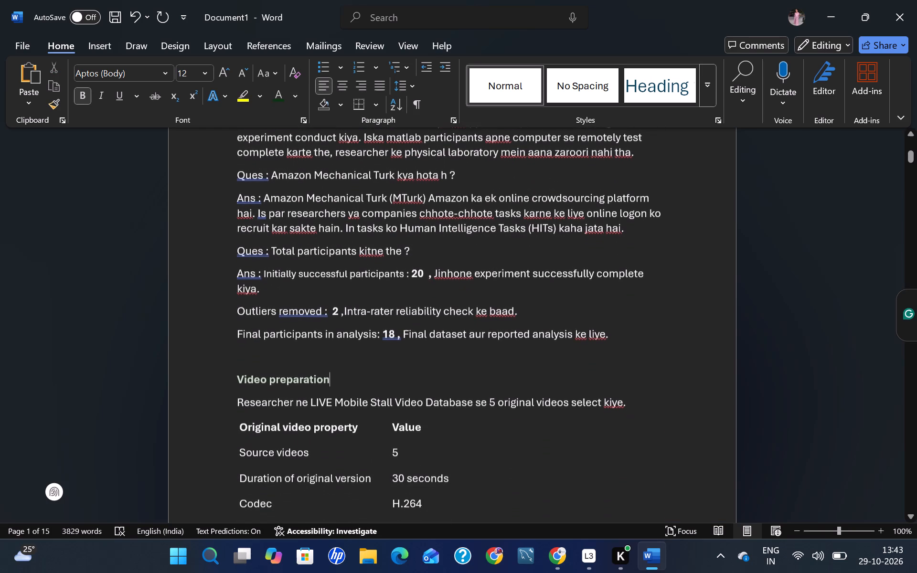
# Insert seven blank lines above the "Video preparation" heading to move it to the top of the second page.
pyautogui.press('Down')
pyautogui.press('Down')
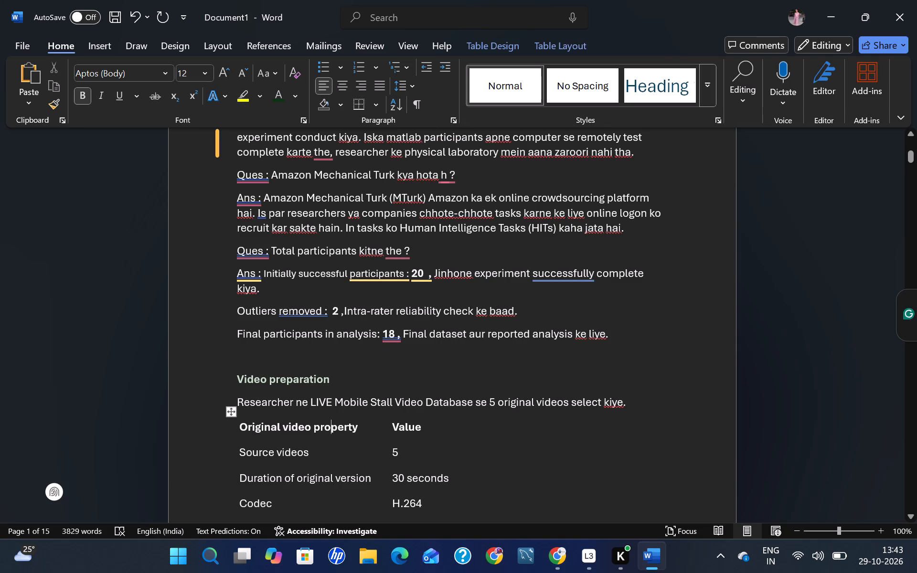
pyautogui.press('Up')
pyautogui.press('Up')
pyautogui.press('Left')
pyautogui.press('Left')
pyautogui.press('Left')
pyautogui.press('Left')
pyautogui.press('Left')
pyautogui.press('Left')
pyautogui.press('Left')
pyautogui.press('Left')
pyautogui.press('Left')
pyautogui.press('Left')
pyautogui.press('Left')
pyautogui.press('Left')
pyautogui.press('Left')
pyautogui.press('Left')
pyautogui.press('Left')
pyautogui.press('Left')
pyautogui.press('Left')
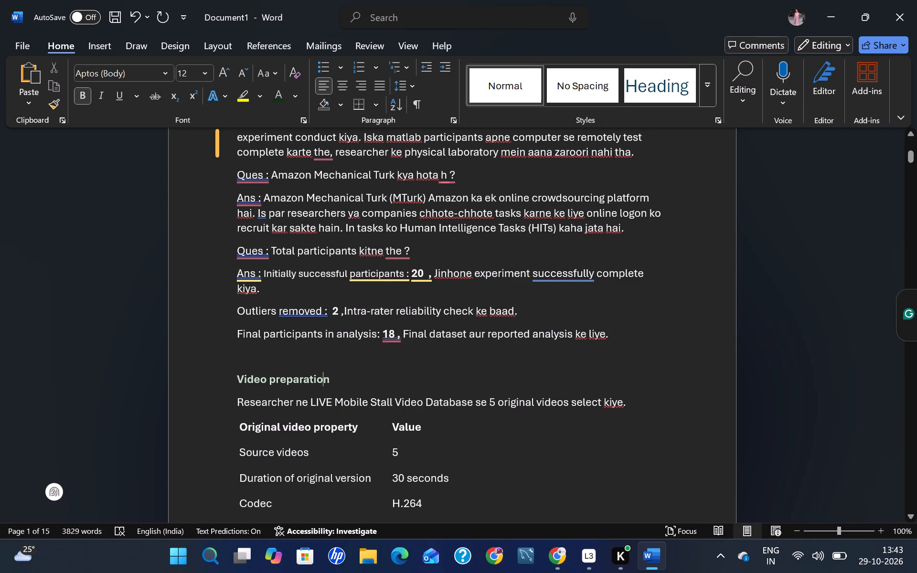
pyautogui.press('Return')
pyautogui.press('Return')
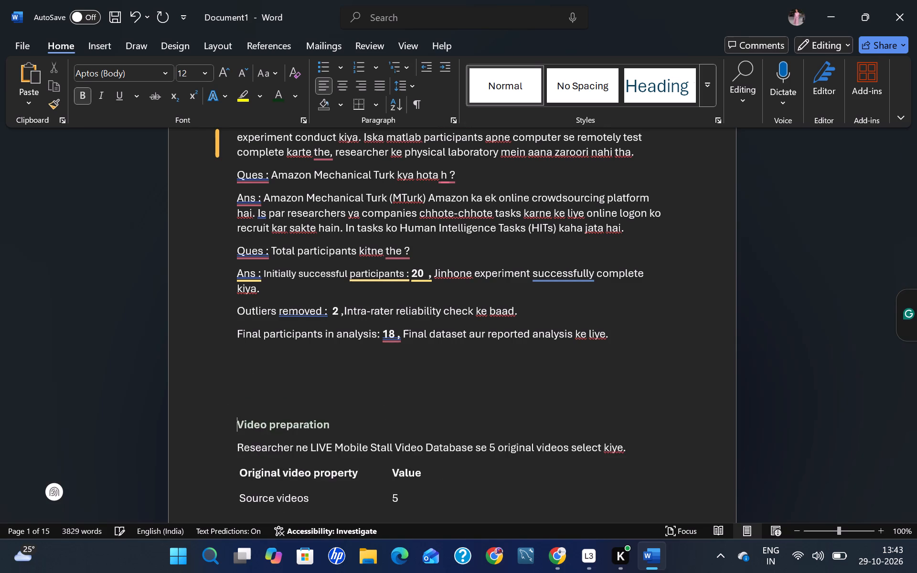
pyautogui.press('Return')
pyautogui.press('Return')
pyautogui.press('Return')
pyautogui.press('Return')
pyautogui.press('Return')
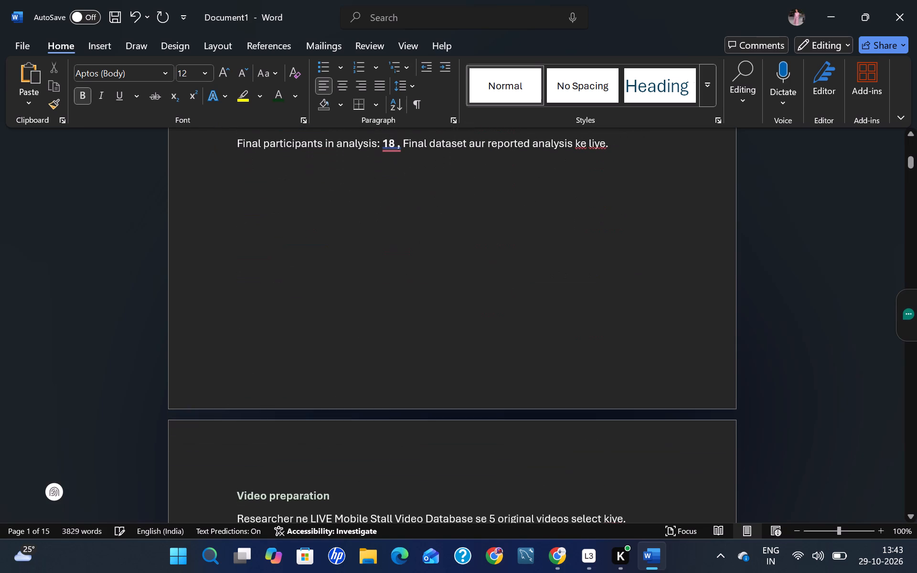
# Insert a blank line between the Amazon Mechanical Turk (MTurk) introduction paragraph and the first "Ques" entry.
pyautogui.scroll(1, 556, 223)
pyautogui.click(633, 330)
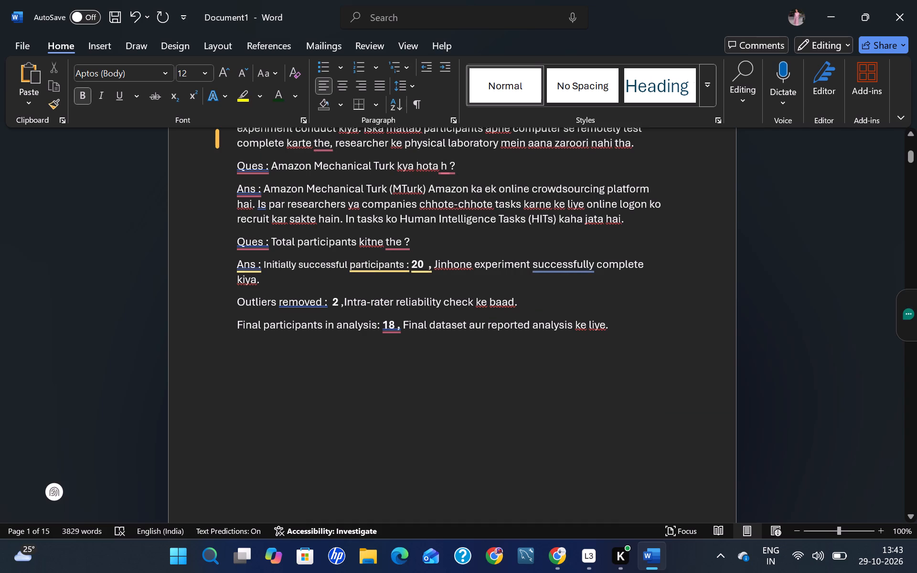
pyautogui.scroll(2, 660, 154)
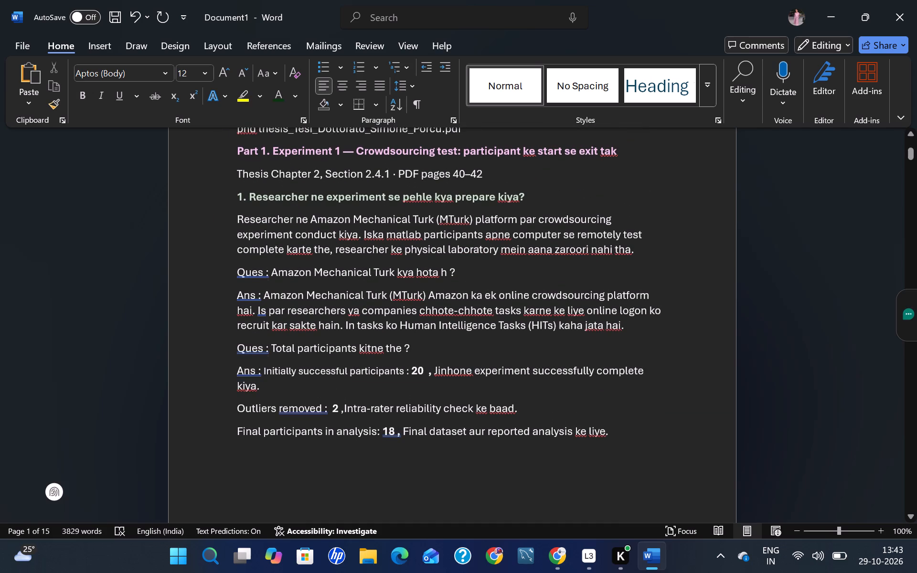
pyautogui.click(645, 253)
pyautogui.press('Return')
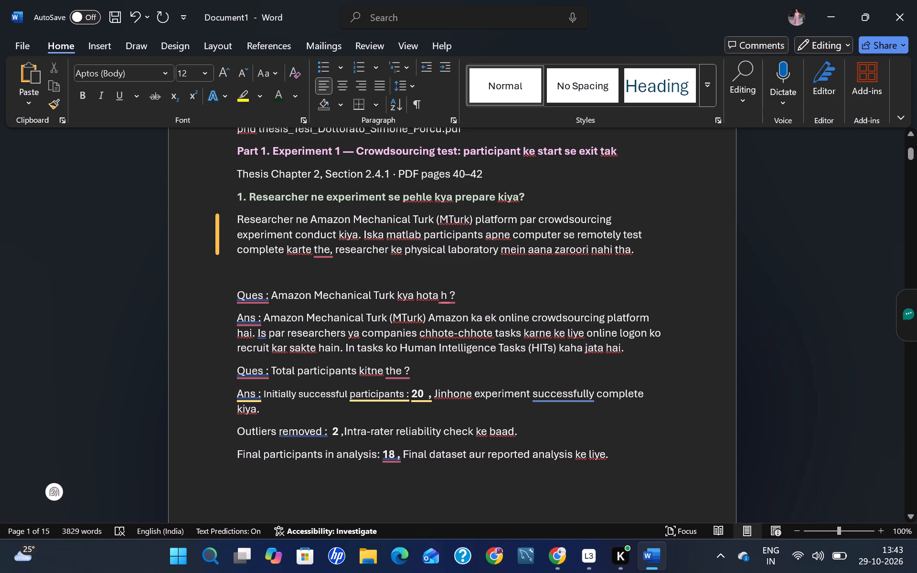
# Accept the suggested space removals for both "Ques:" labels, the first "Ans:" label and "kitne the?".
pyautogui.click(255, 342)
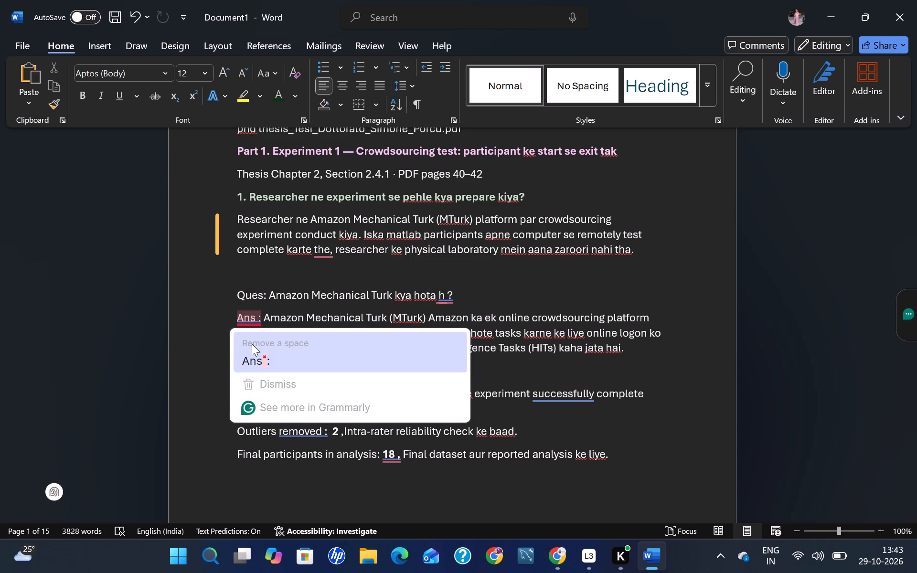
pyautogui.click(252, 344)
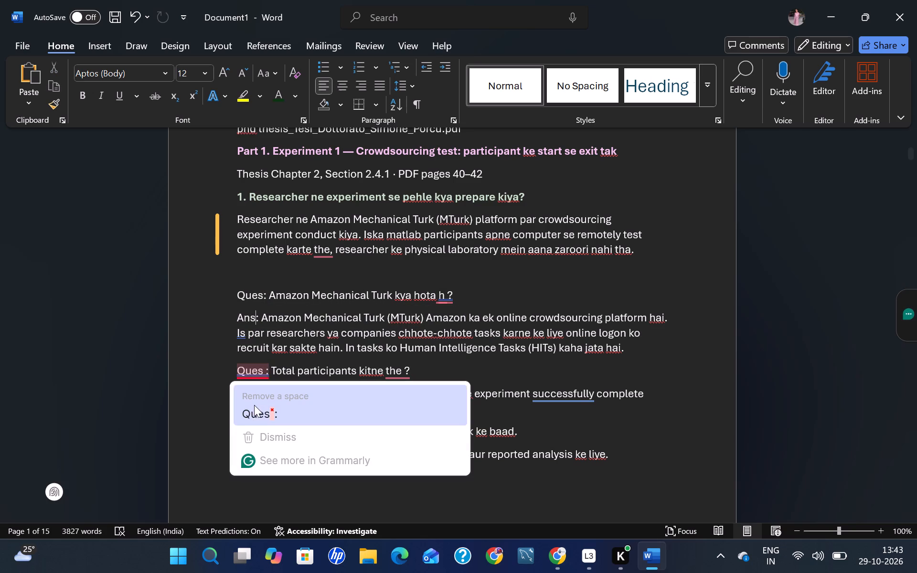
pyautogui.click(254, 405)
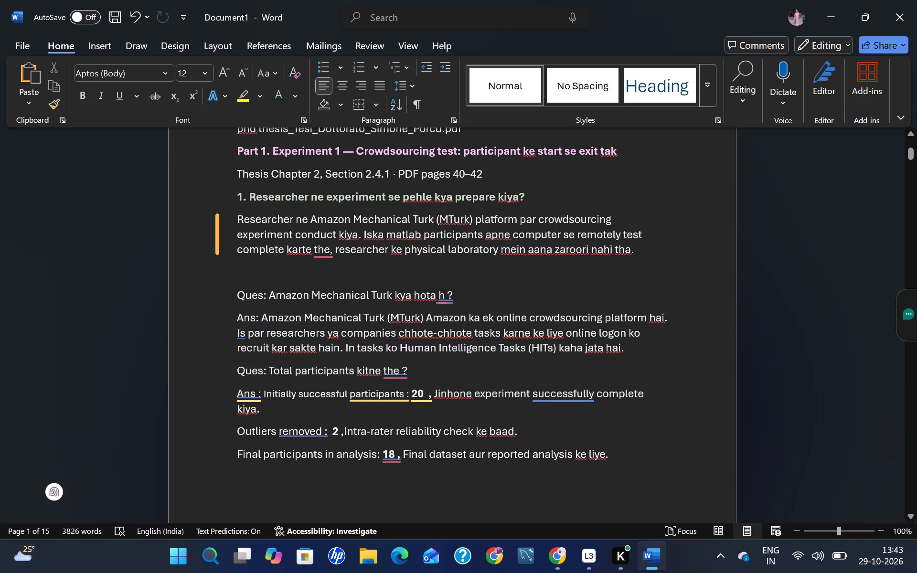
pyautogui.click(406, 401)
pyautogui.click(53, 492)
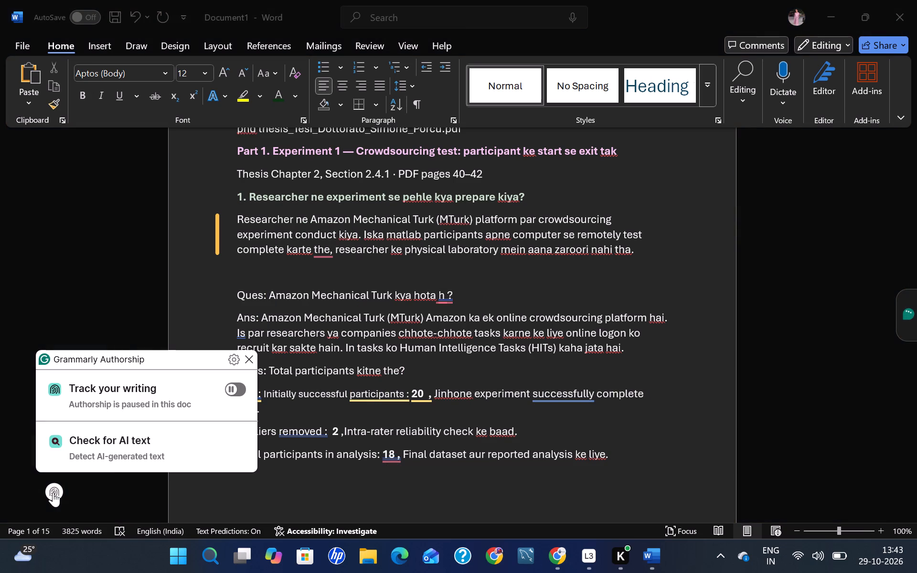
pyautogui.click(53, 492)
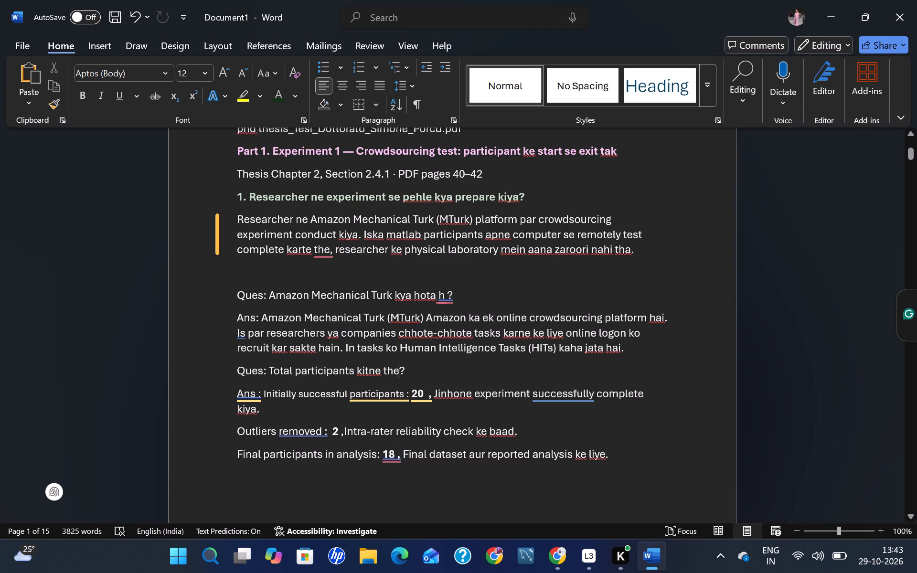
# Accept the suggested space removals before the comma after 18 and before the question mark in "kya hota h?".
pyautogui.click(428, 385)
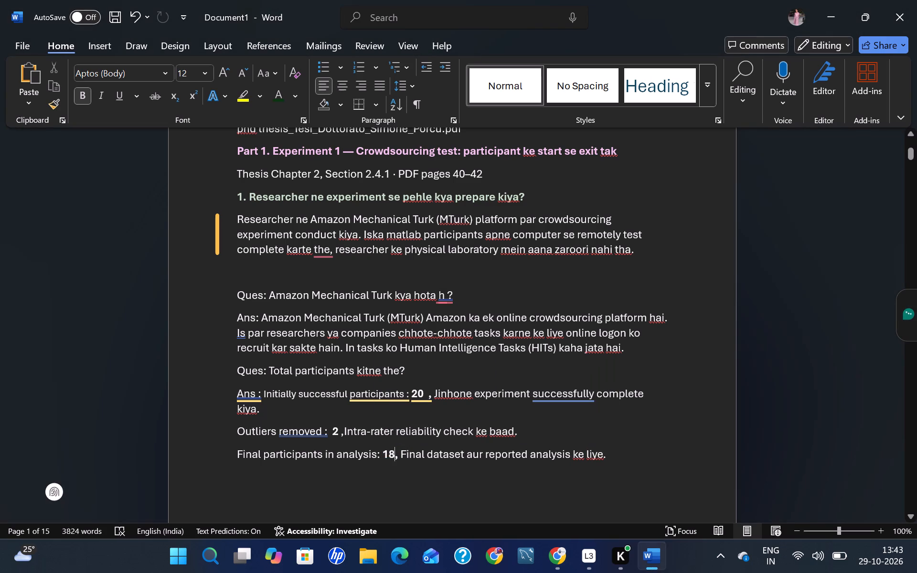
pyautogui.click(447, 328)
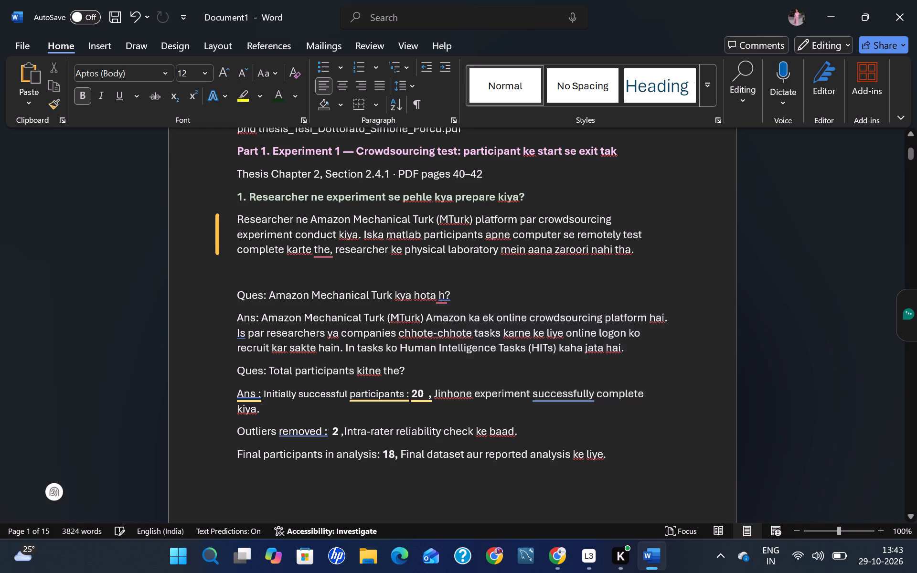
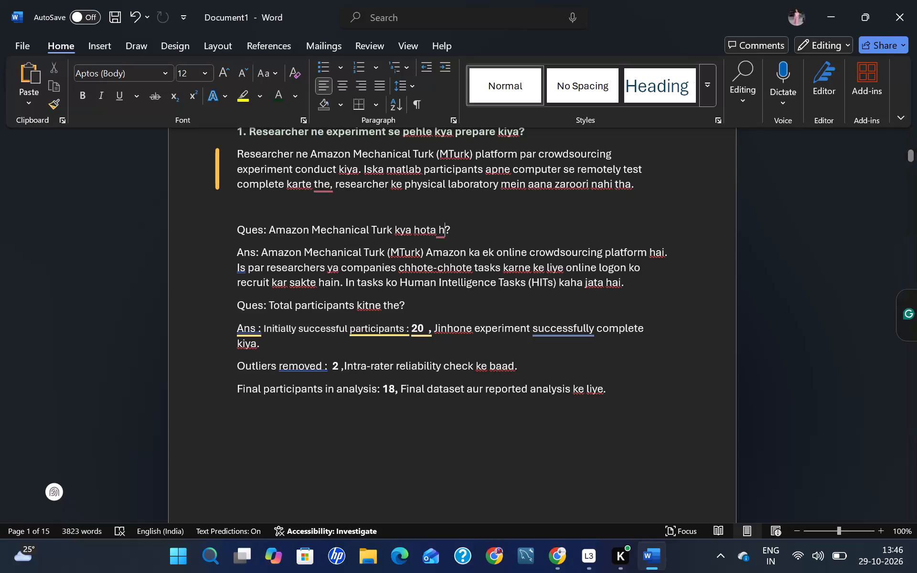
pyautogui.scroll(-1, 515, 380)
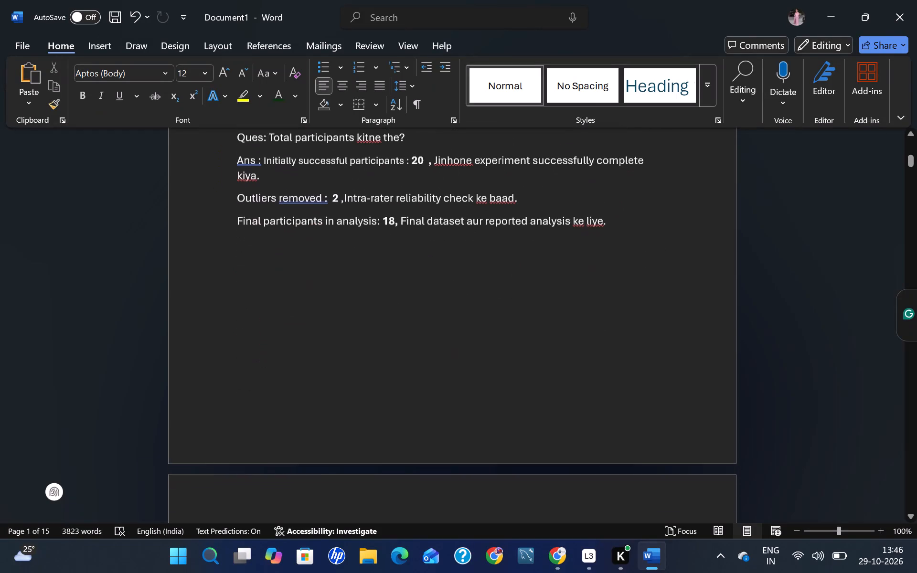
pyautogui.scroll(-1, 515, 380)
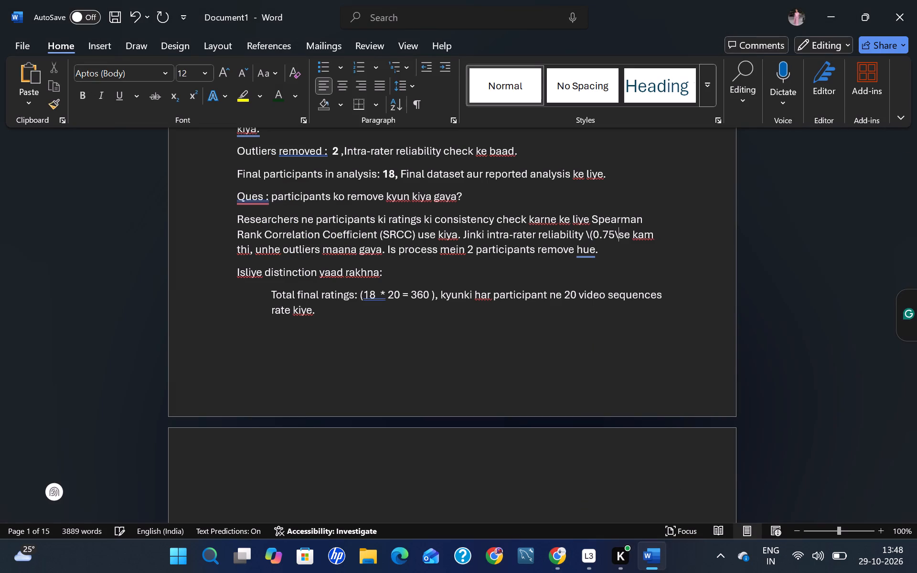
pyautogui.press('BackSpace')
pyautogui.press('space')
pyautogui.press('Left')
pyautogui.press('Left')
pyautogui.press('Left')
pyautogui.press('Left')
pyautogui.press('Left')
pyautogui.press('BackSpace')
pyautogui.press('BackSpace')
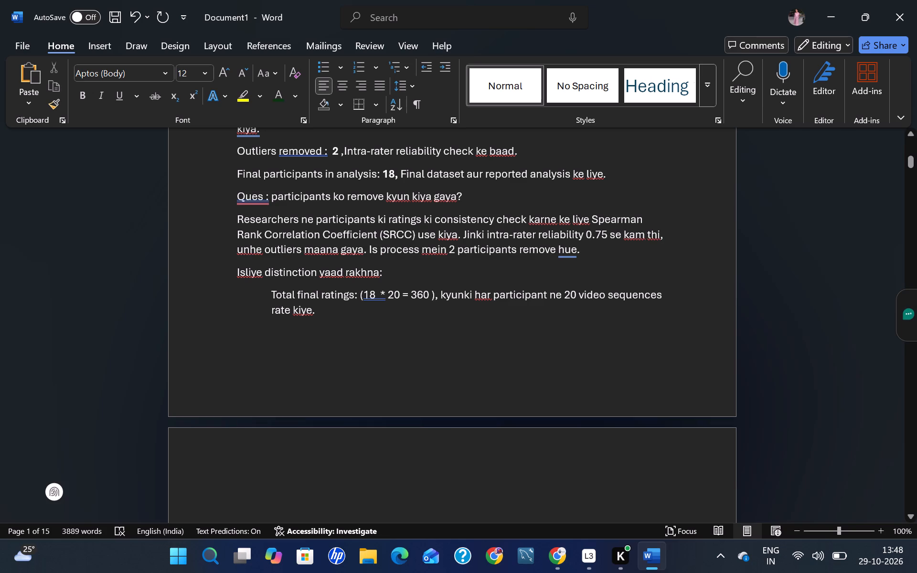
# Insert a space before the comma after "se kam thi" in the participant removal answer.
pyautogui.click(661, 240)
pyautogui.press('space')
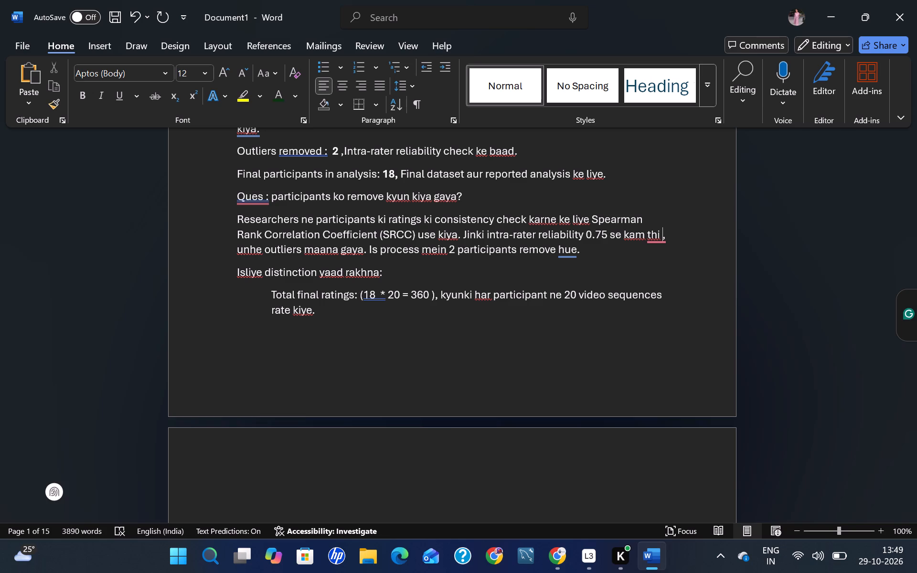
# Delete the "Isliye distinction yaad rakhna:" line together with its empty paragraph above the total final ratings.
pyautogui.click(408, 268)
pyautogui.press('BackSpace')
pyautogui.press('BackSpace')
pyautogui.press('BackSpace')
pyautogui.press('BackSpace')
pyautogui.press('BackSpace')
pyautogui.press('BackSpace')
pyautogui.press('BackSpace')
pyautogui.press('BackSpace')
pyautogui.press('BackSpace')
pyautogui.press('BackSpace')
pyautogui.press('BackSpace')
pyautogui.press('BackSpace')
pyautogui.press('BackSpace')
pyautogui.press('BackSpace')
pyautogui.press('BackSpace')
pyautogui.press('BackSpace')
pyautogui.press('BackSpace')
pyautogui.press('BackSpace')
pyautogui.press('BackSpace')
pyautogui.press('BackSpace')
pyautogui.press('BackSpace')
pyautogui.press('BackSpace')
pyautogui.press('BackSpace')
pyautogui.press('BackSpace')
pyautogui.press('BackSpace')
pyautogui.press('BackSpace')
pyautogui.press('BackSpace')
pyautogui.press('BackSpace')
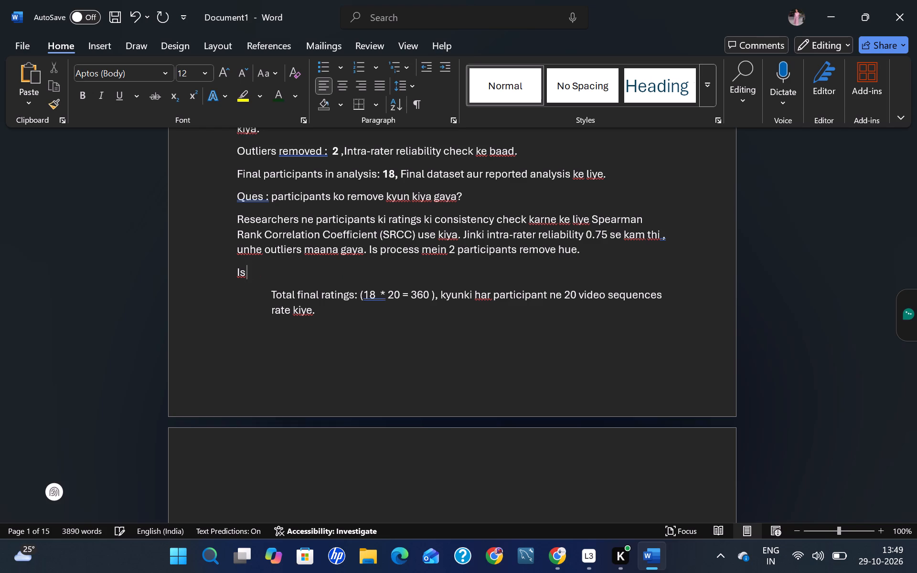
pyautogui.press('BackSpace')
pyautogui.press('BackSpace')
pyautogui.press('BackSpace')
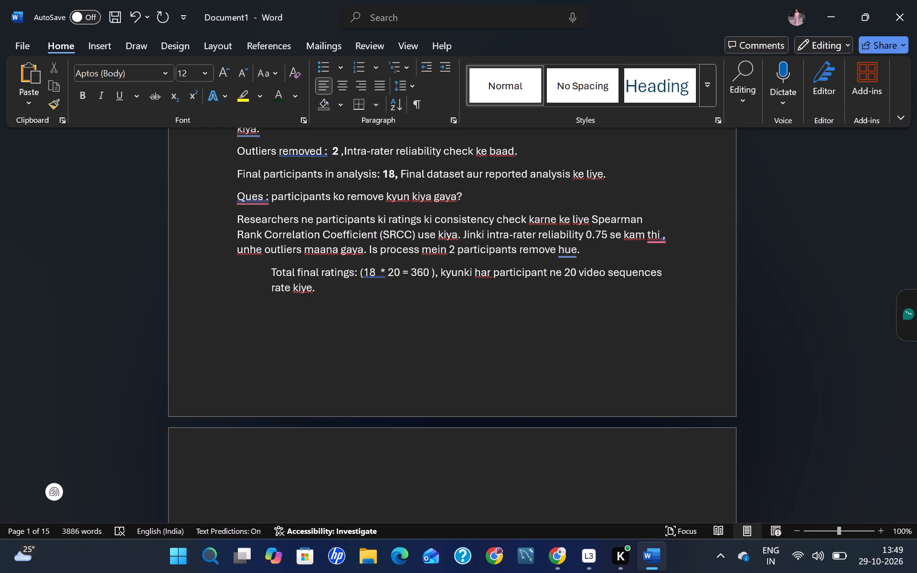
# Colour the question "Ques: Amazon Mechanical Turk kya hota h?" with a blue theme font colour.
pyautogui.scroll(2, 408, 268)
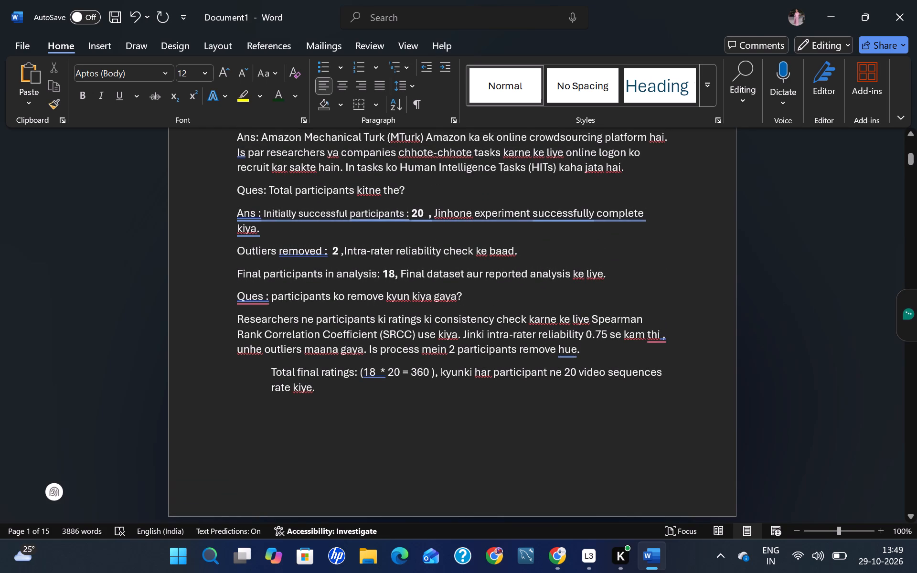
pyautogui.scroll(1, 408, 268)
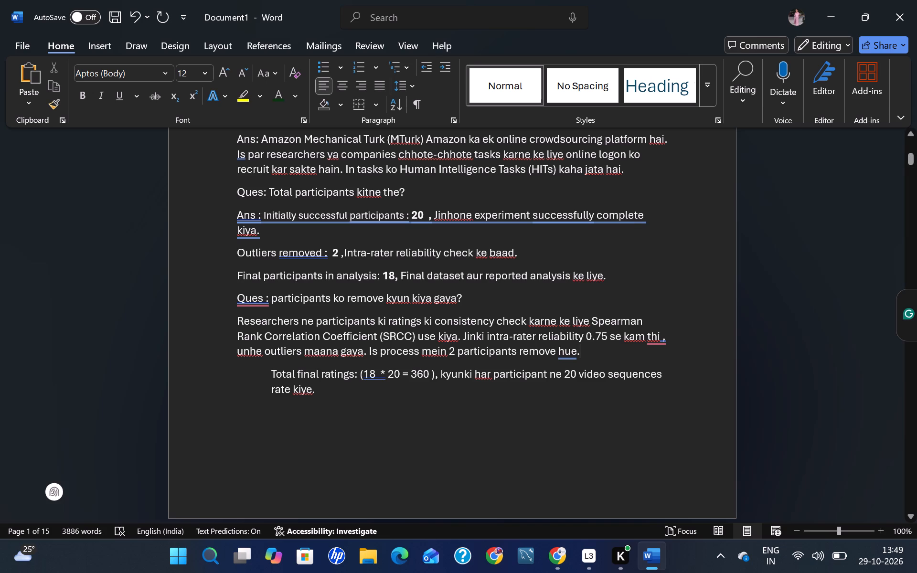
pyautogui.hscroll(1, 402, 297)
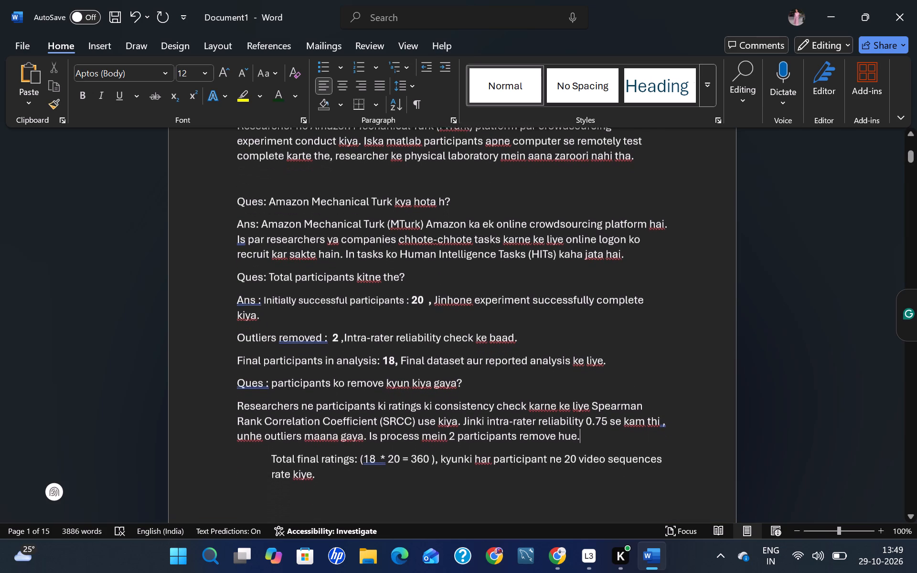
pyautogui.hscroll(4, 402, 297)
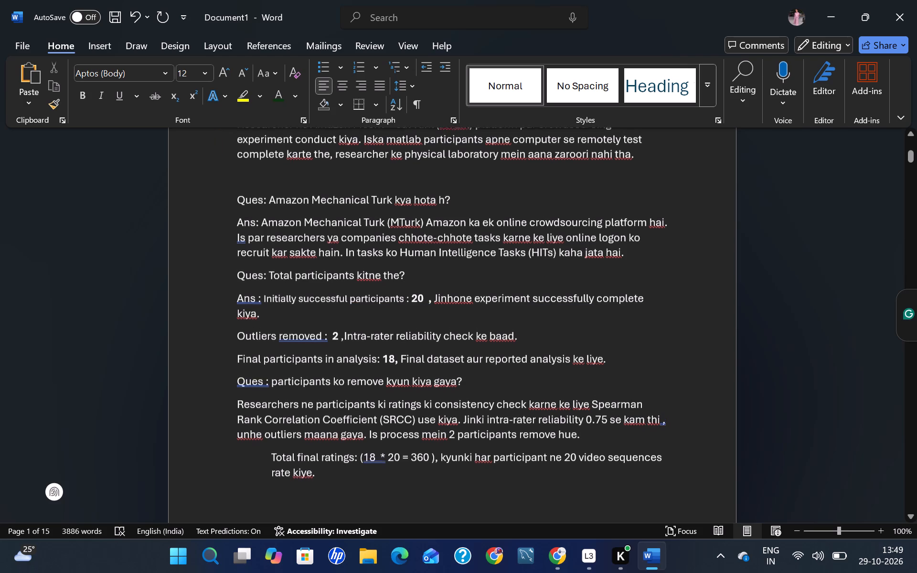
pyautogui.hscroll(1, 402, 297)
pyautogui.moveTo(460, 213); pyautogui.dragTo(265, 215)
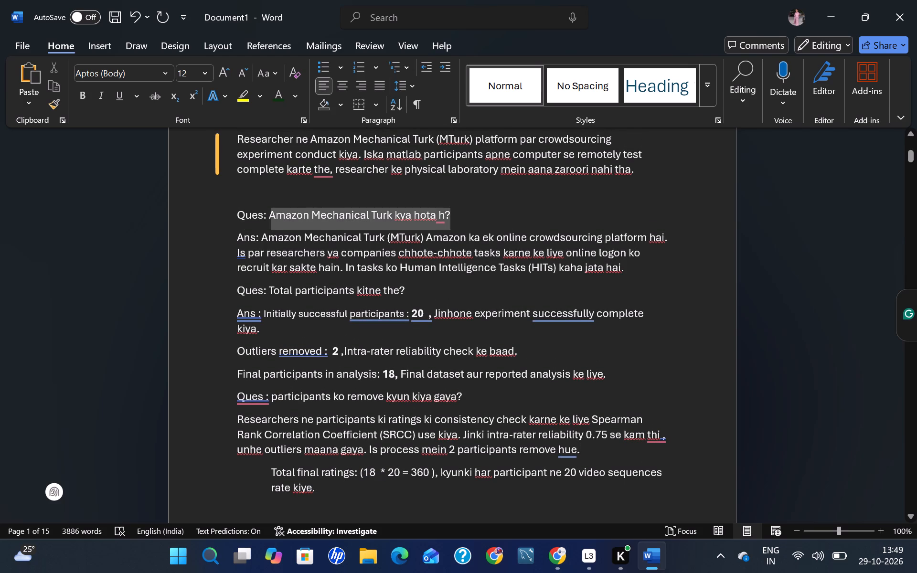
pyautogui.moveTo(265, 215); pyautogui.dragTo(227, 218)
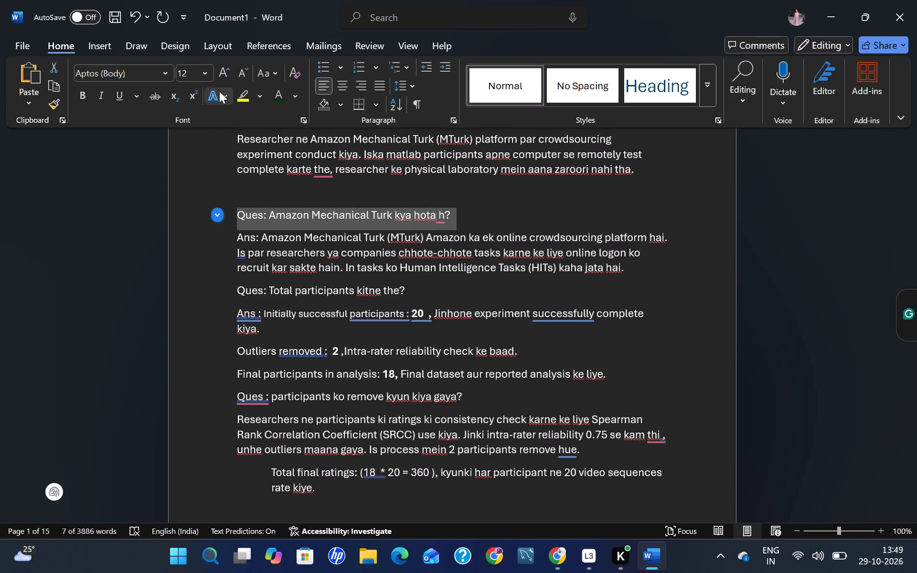
pyautogui.click(302, 94)
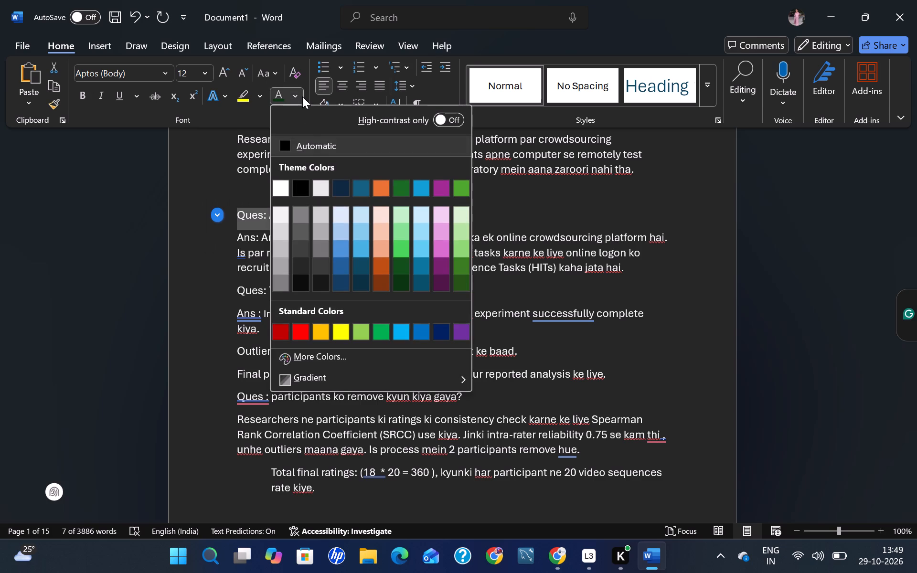
pyautogui.click(345, 260)
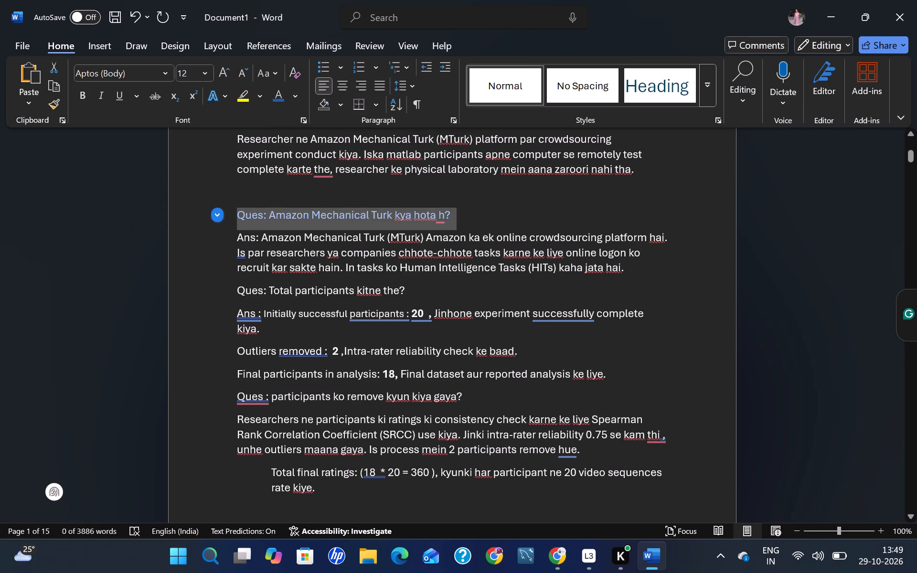
# Apply the same blue font colour to the questions "Total participants kitne the?" and "participants ko remove kyun kiya gaya?", including their labels.
pyautogui.moveTo(408, 289); pyautogui.dragTo(388, 291)
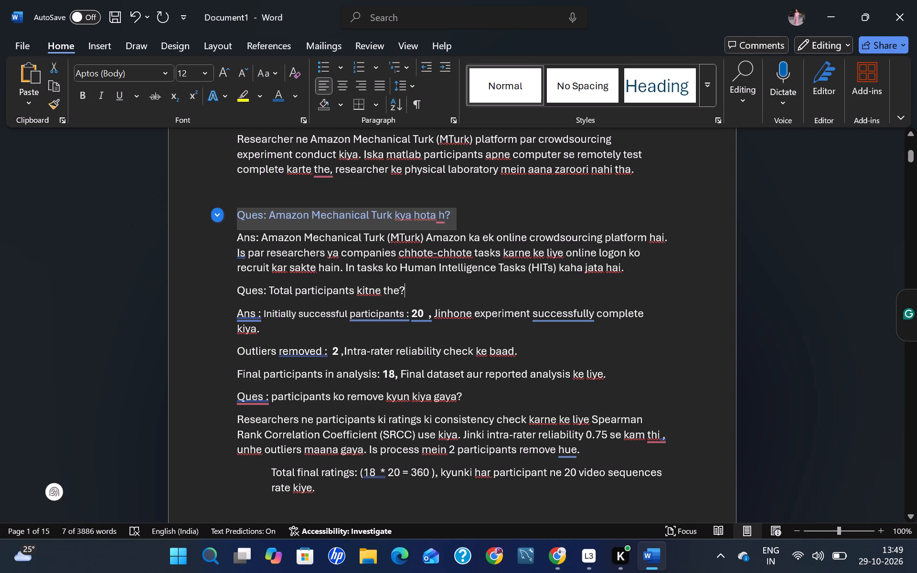
pyautogui.moveTo(388, 291); pyautogui.dragTo(244, 291)
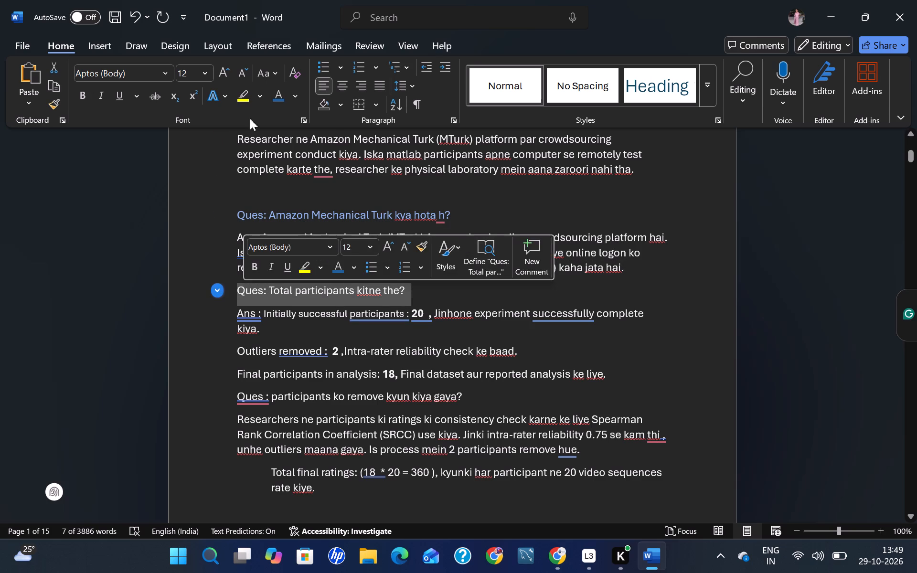
pyautogui.click(276, 103)
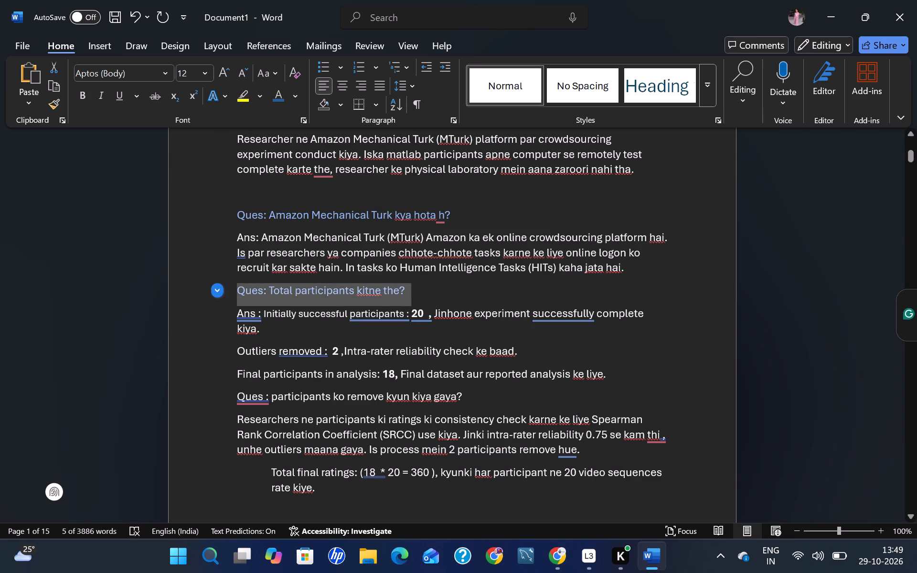
pyautogui.moveTo(465, 398); pyautogui.dragTo(358, 404)
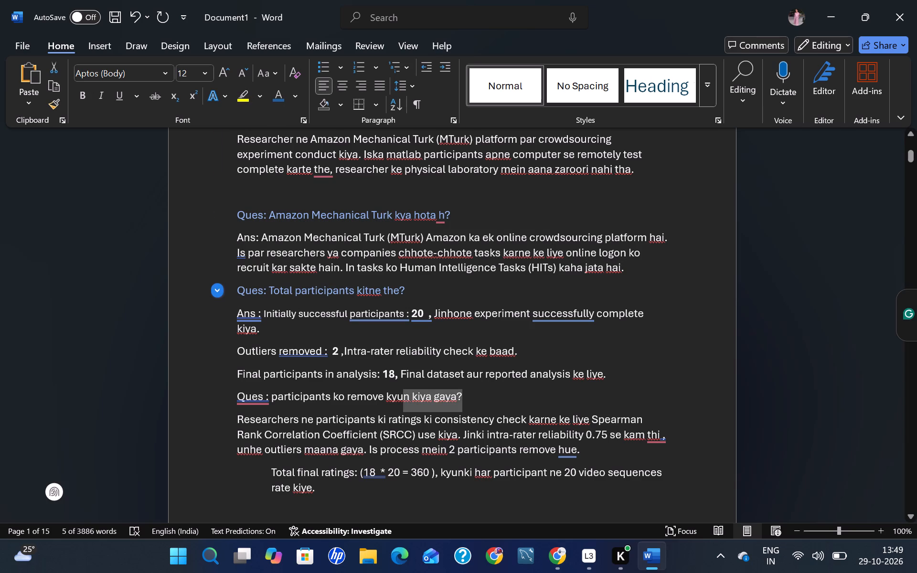
pyautogui.moveTo(358, 404); pyautogui.dragTo(249, 398)
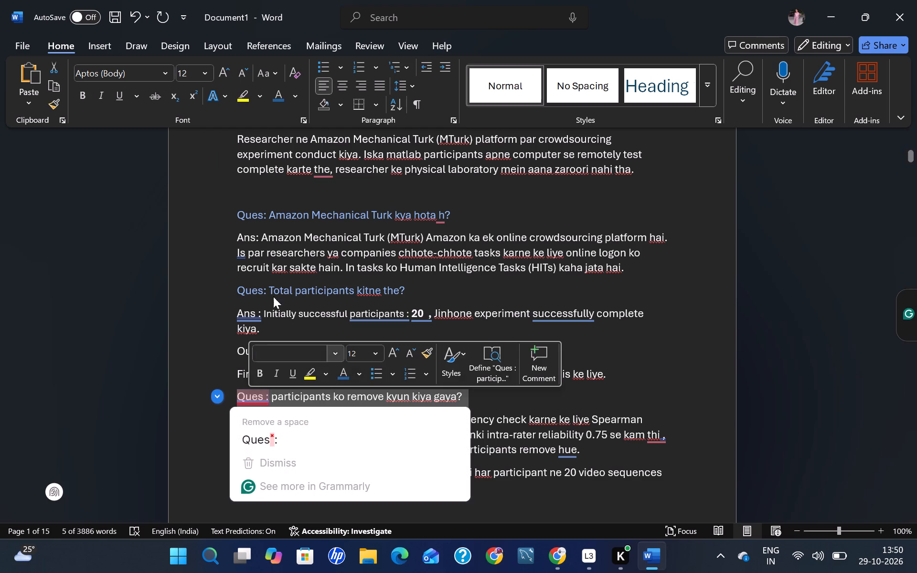
pyautogui.click(276, 104)
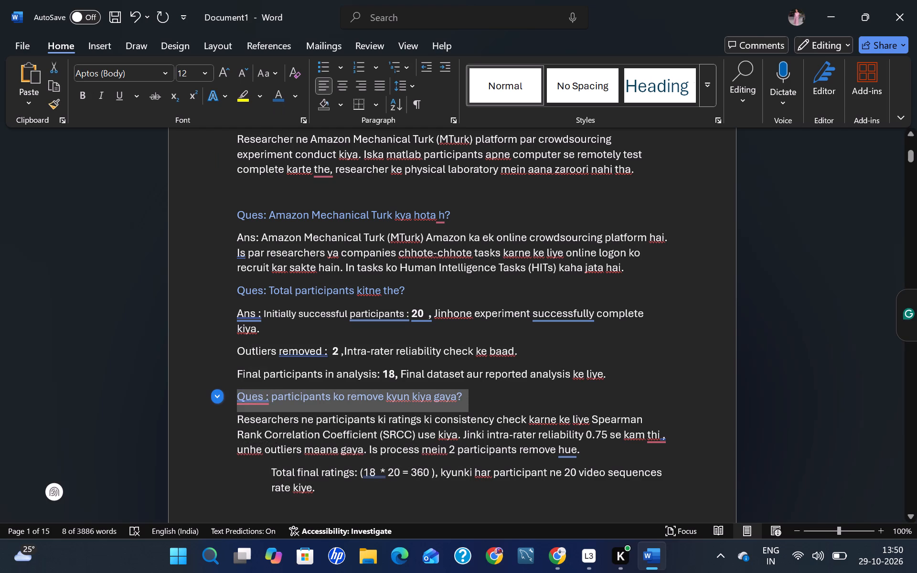
pyautogui.click(623, 340)
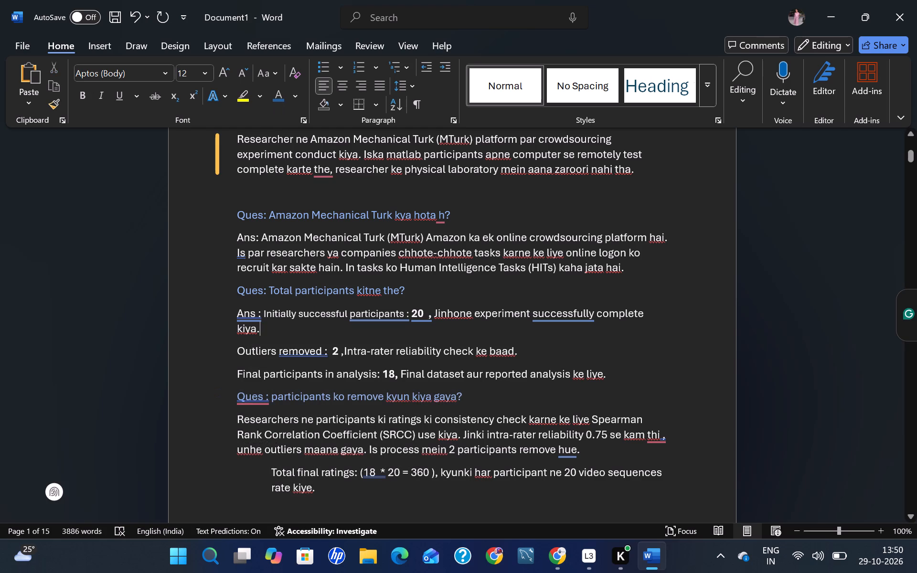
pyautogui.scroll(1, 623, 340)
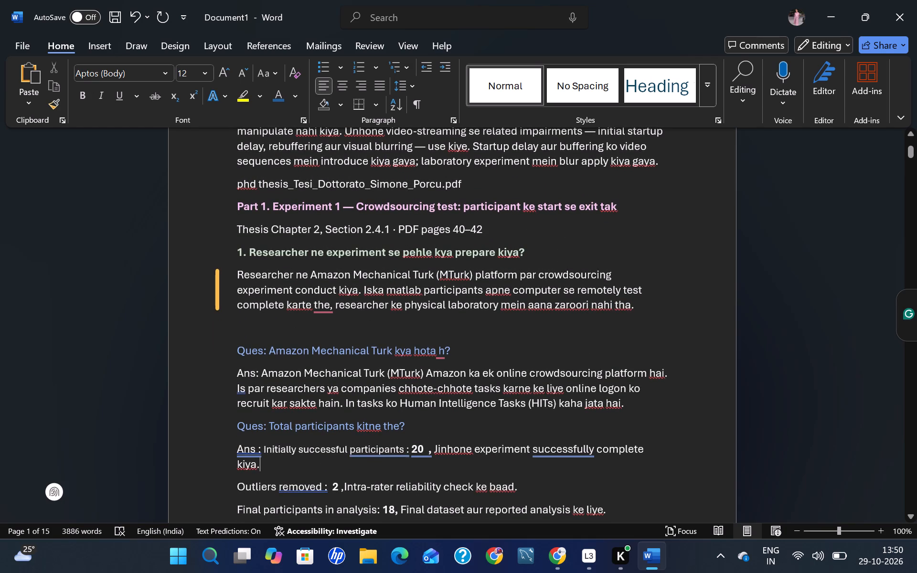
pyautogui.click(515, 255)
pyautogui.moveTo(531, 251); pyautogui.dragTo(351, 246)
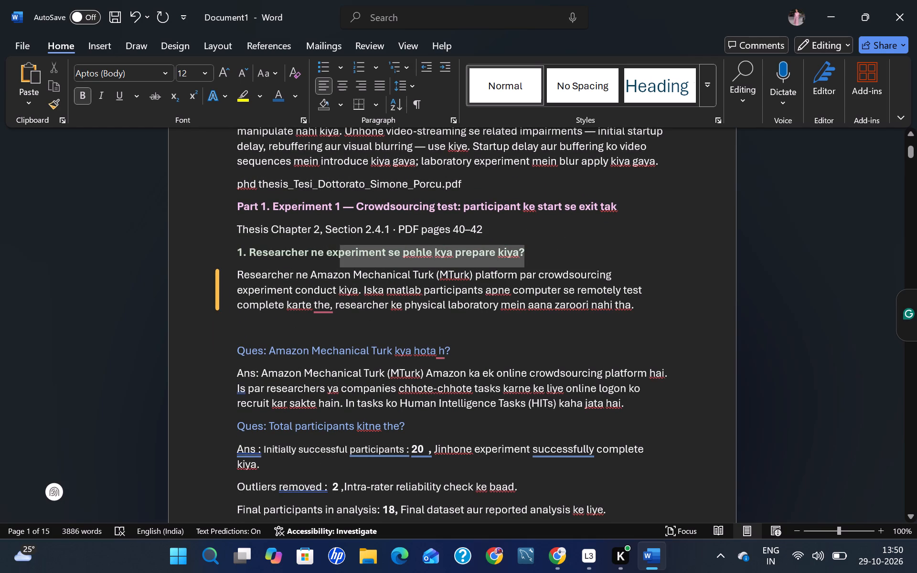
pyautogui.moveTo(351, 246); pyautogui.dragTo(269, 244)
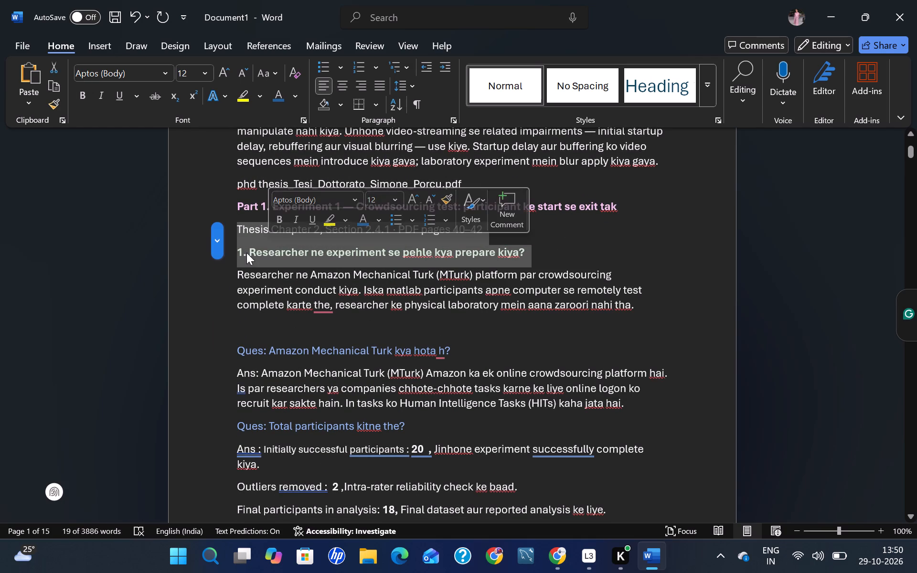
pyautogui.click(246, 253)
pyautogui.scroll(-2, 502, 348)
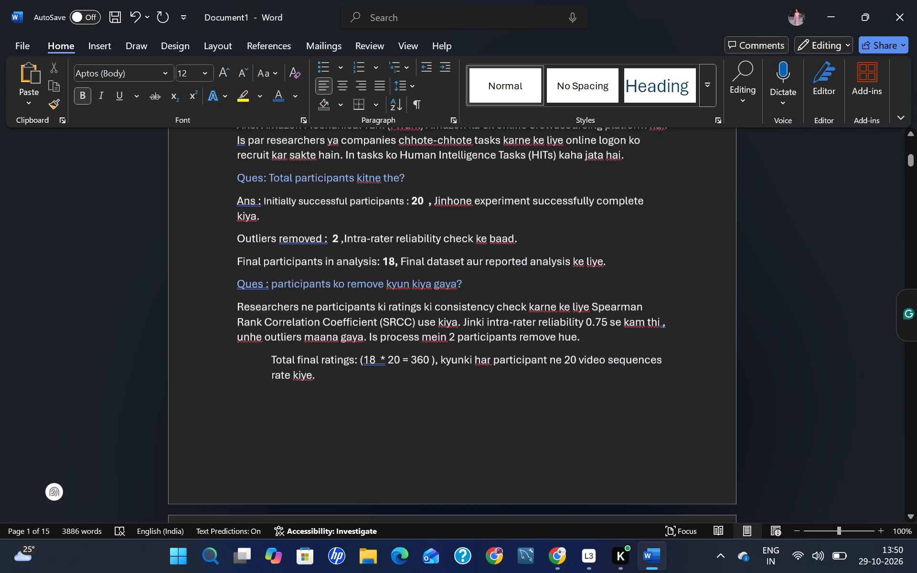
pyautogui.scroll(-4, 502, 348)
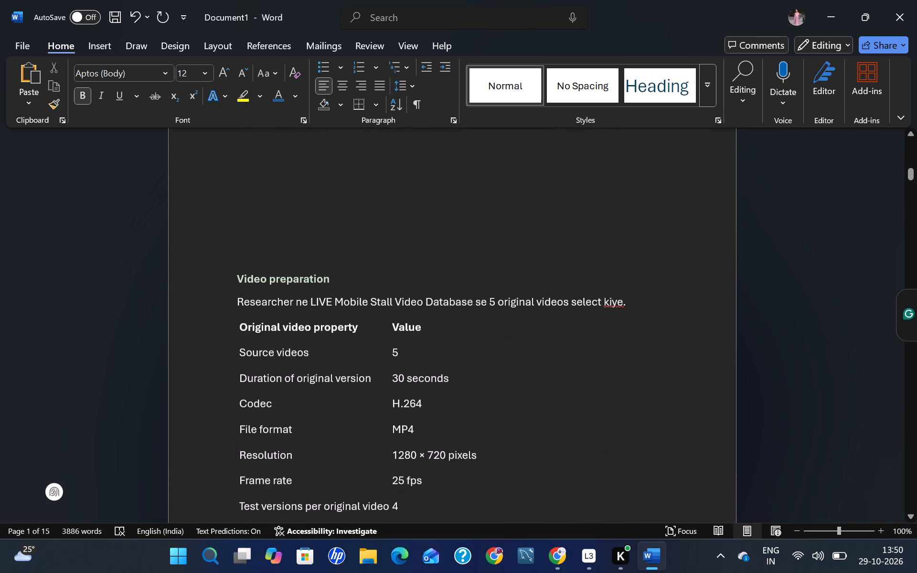
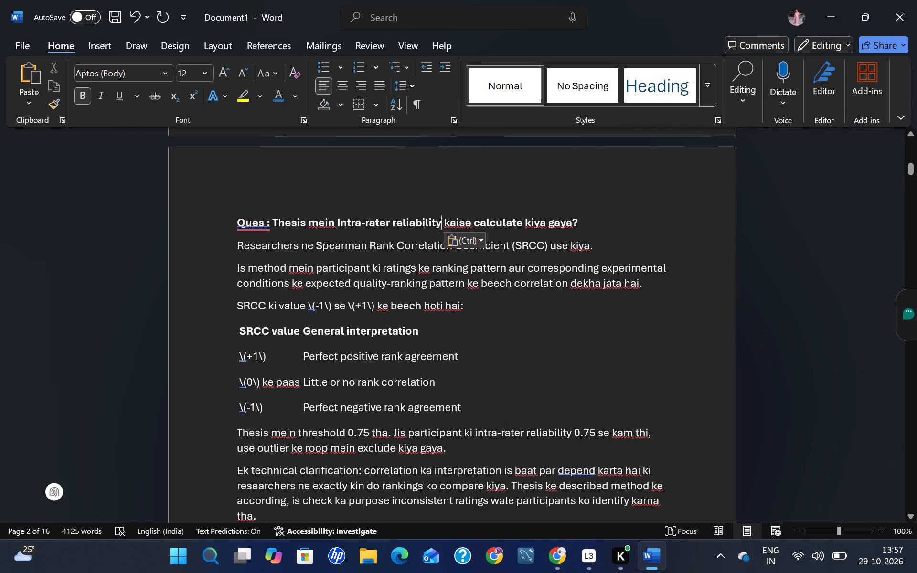
# Remove the bold from the question "Thesis mein Intra-rater reliability kaise calculate kiya gaya?" and colour it blue.
pyautogui.moveTo(580, 216); pyautogui.dragTo(219, 214)
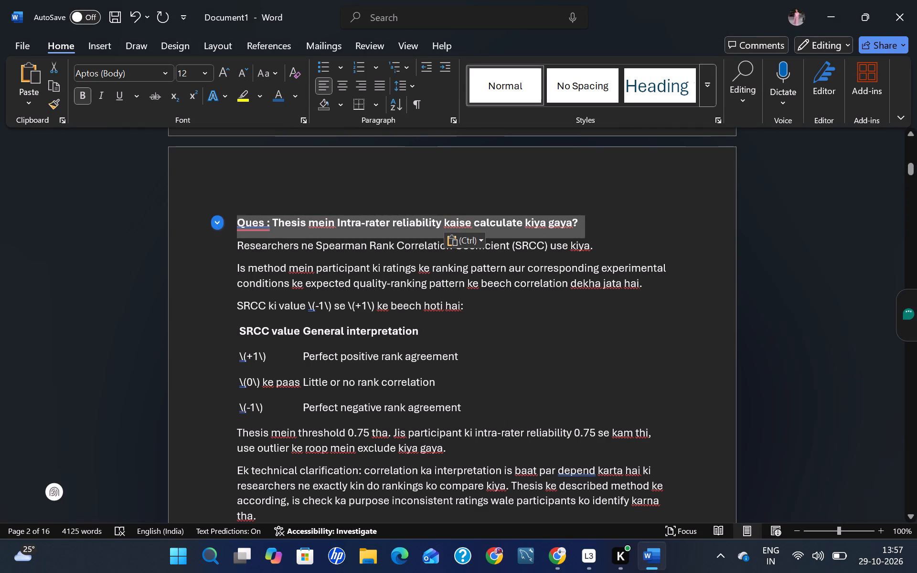
pyautogui.click(82, 97)
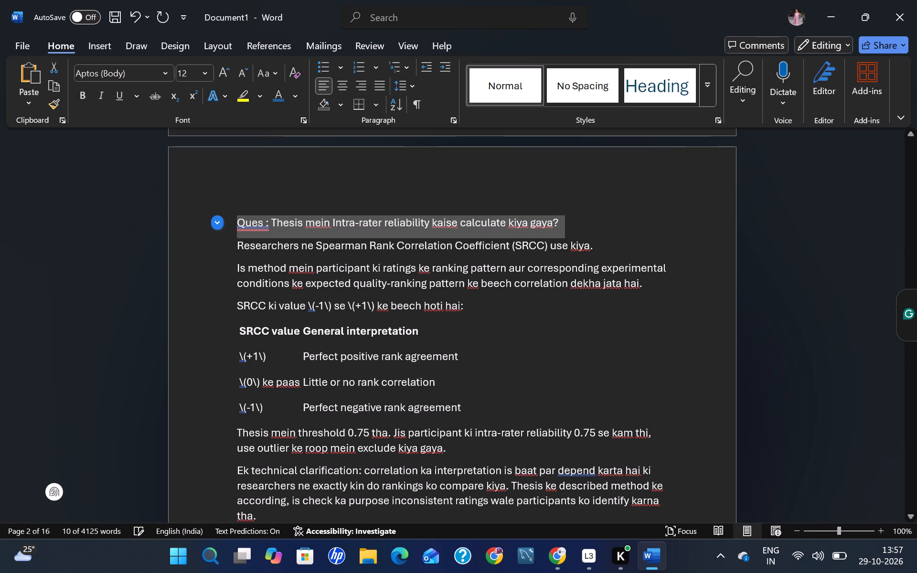
pyautogui.click(297, 89)
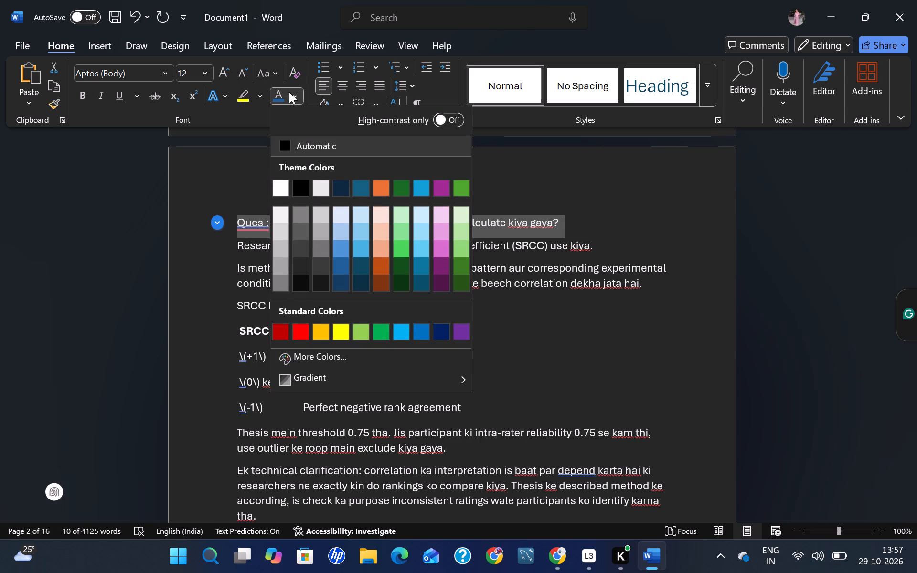
pyautogui.click(277, 94)
pyautogui.click(618, 249)
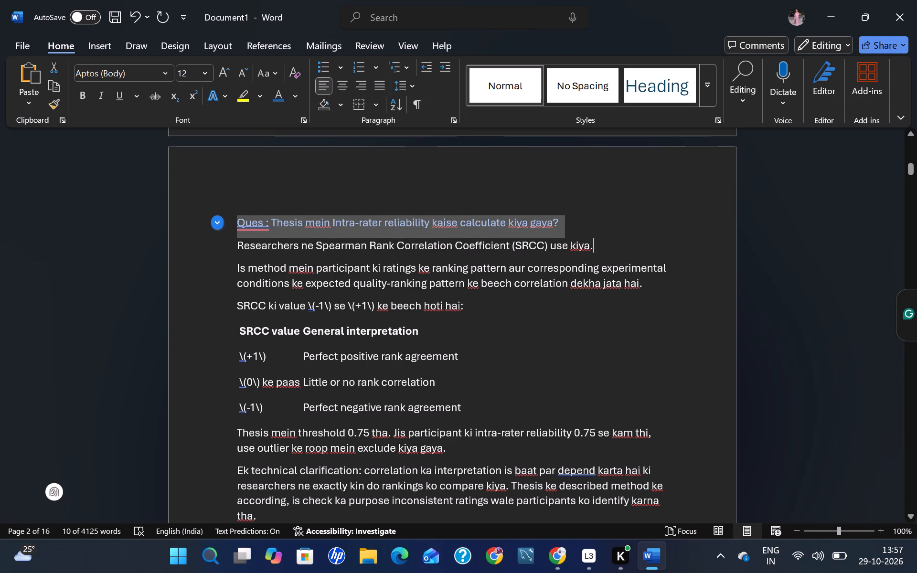
# Add the label "Ans : " before the paragraph answering "participants ko remove kyun kiya gaya?".
pyautogui.scroll(3, 618, 249)
pyautogui.scroll(-1, 618, 249)
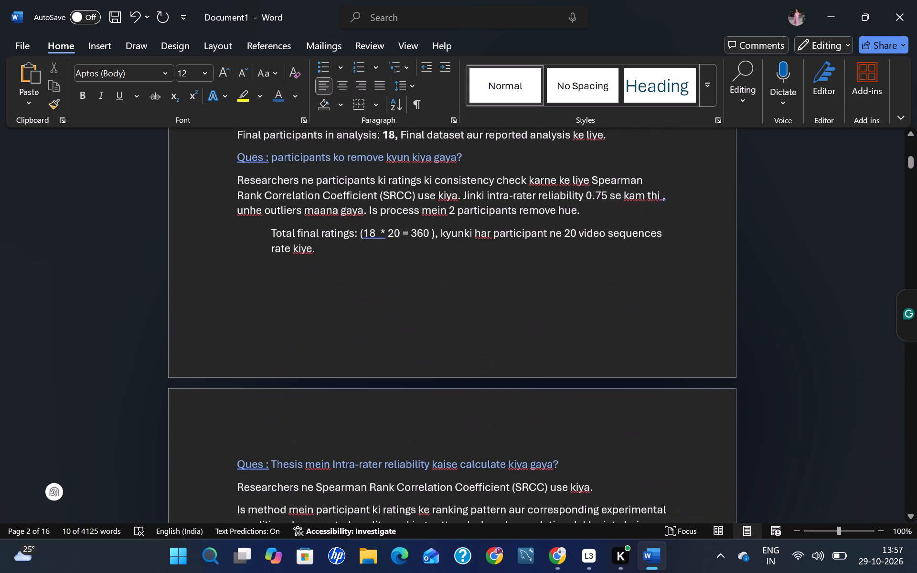
pyautogui.click(237, 176)
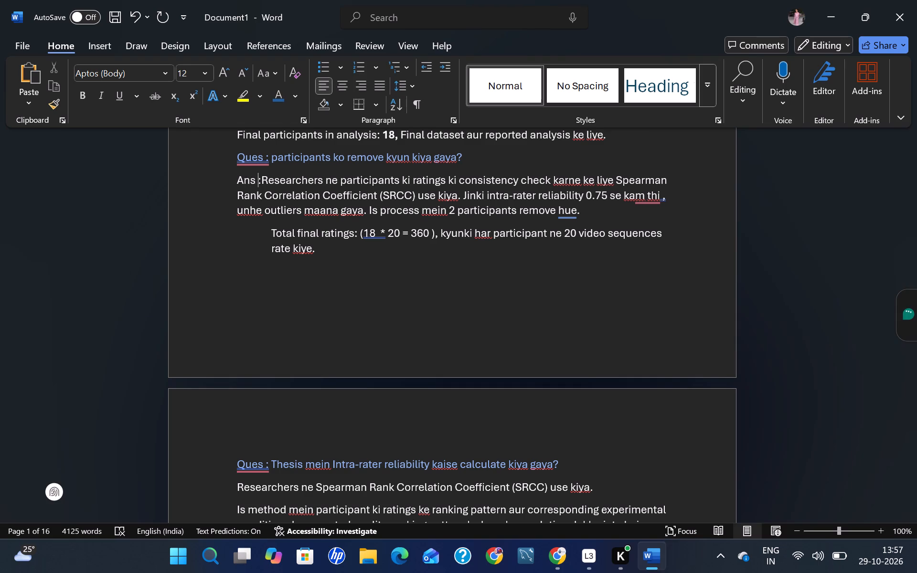
pyautogui.press('space')
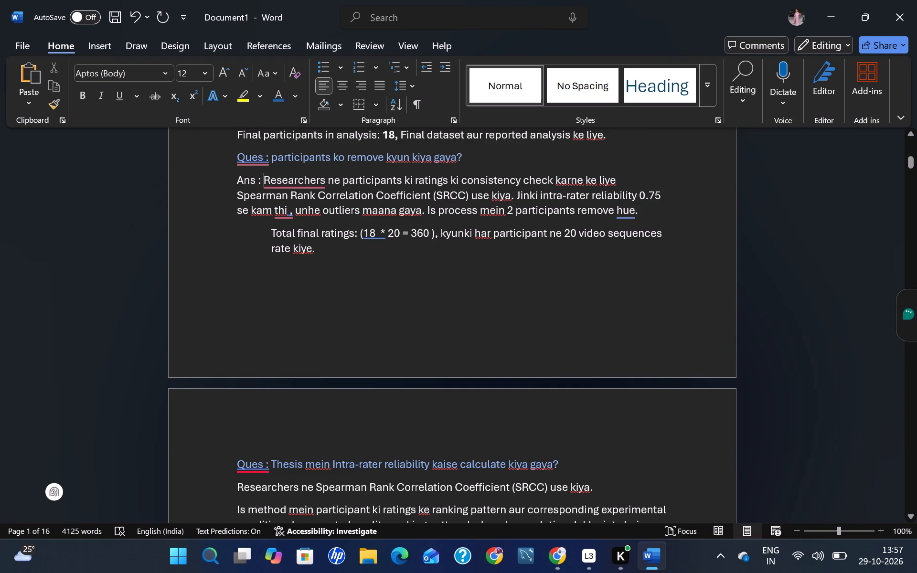
# Add the label "Ans : " before "Researchers ne Spearman Rank Correlation Coefficient (SRCC) use kiya.".
pyautogui.click(237, 487)
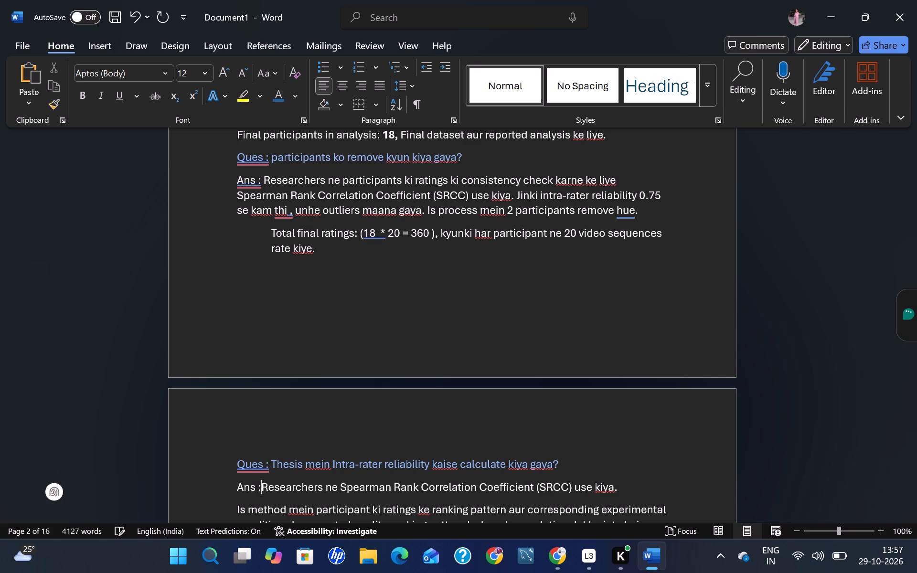
pyautogui.scroll(-1, 481, 404)
pyautogui.press('space')
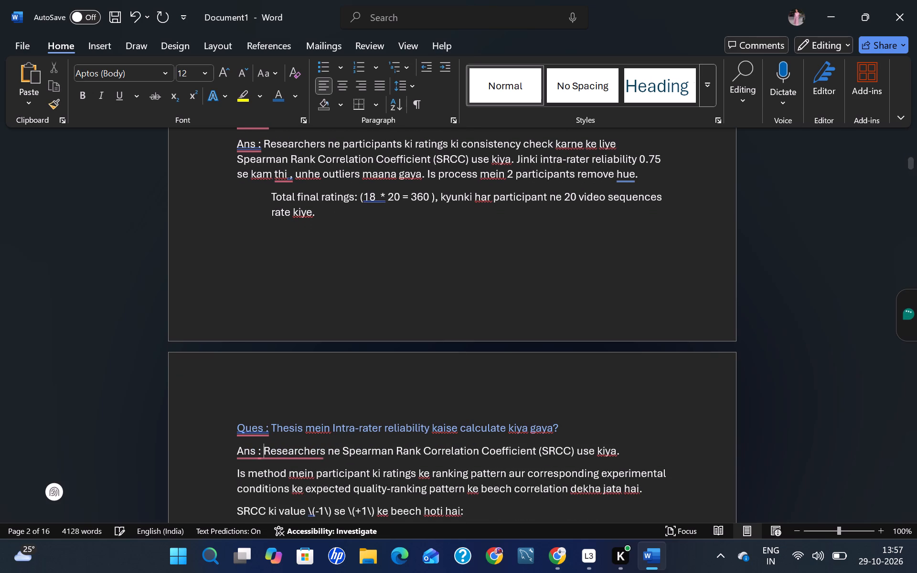
# Remove the backslashes from the SRCC range sentence so that it reads "SRCC ki value (-1) se (+1) ke beech hoti hai:".
pyautogui.scroll(-2, 520, 386)
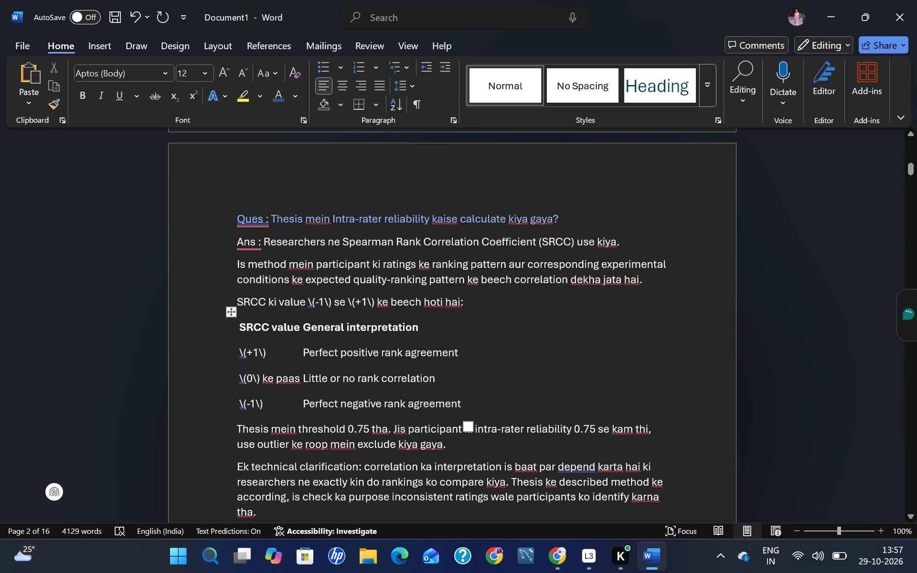
pyautogui.click(351, 300)
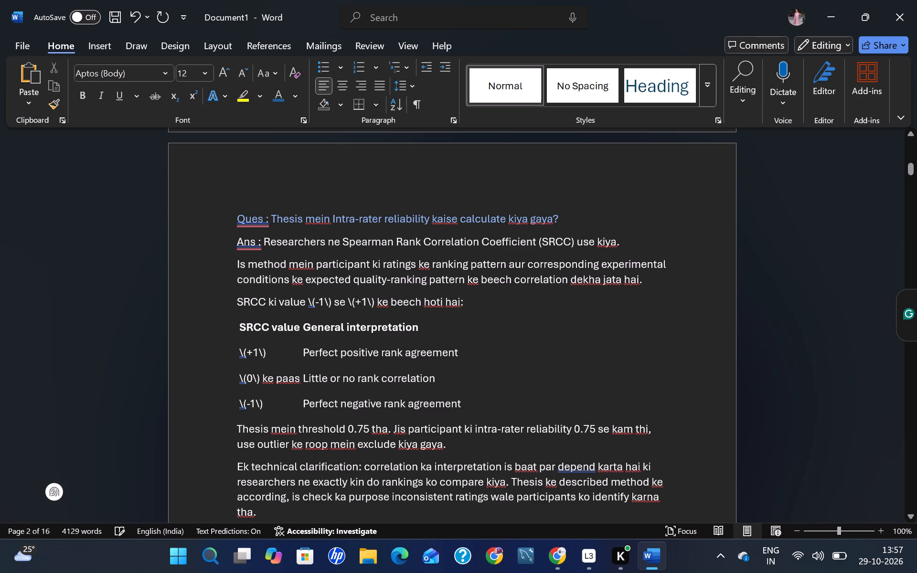
pyautogui.press('BackSpace')
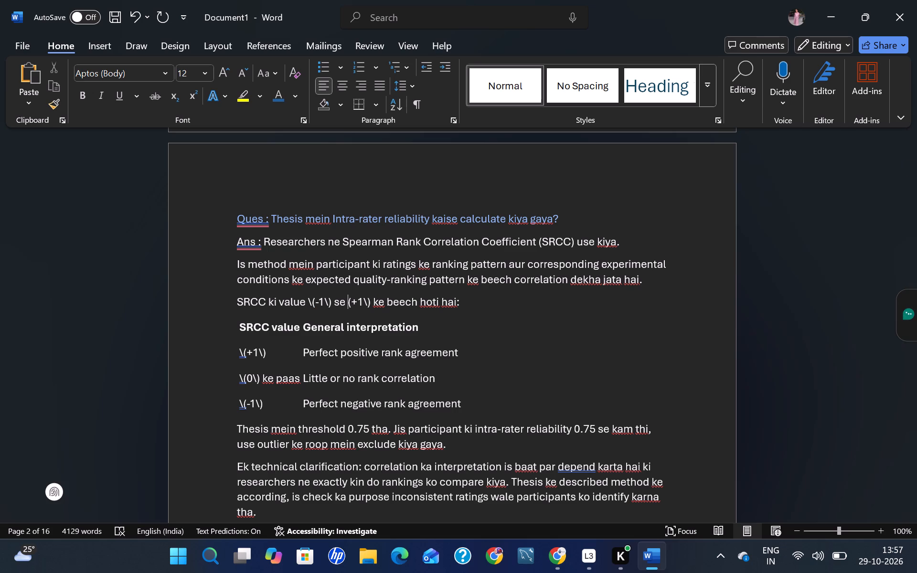
pyautogui.press('Right')
pyautogui.press('Right')
pyautogui.press('Right')
pyautogui.press('Right')
pyautogui.press('BackSpace')
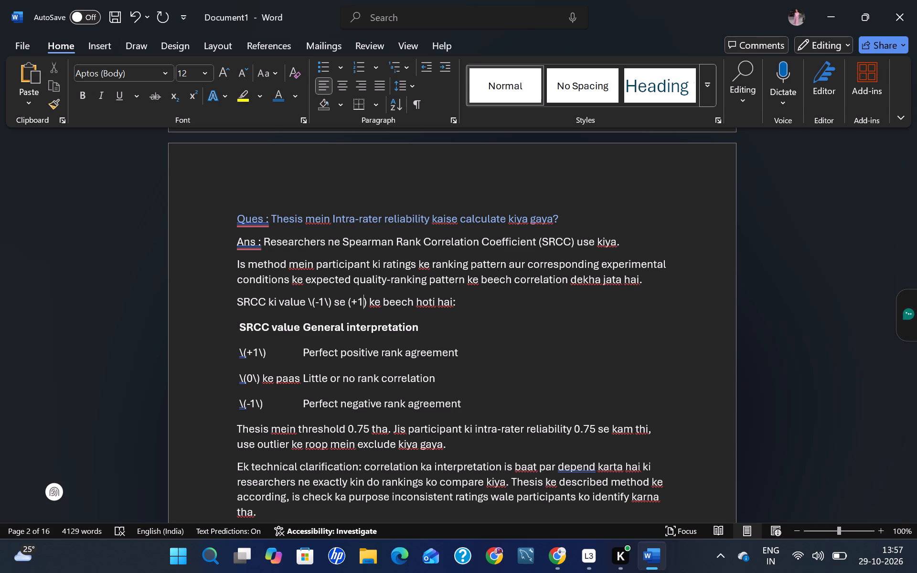
pyautogui.press('Left')
pyautogui.press('Left')
pyautogui.press('Left')
pyautogui.press('Left')
pyautogui.press('Left')
pyautogui.press('Left')
pyautogui.press('Left')
pyautogui.press('Left')
pyautogui.press('BackSpace')
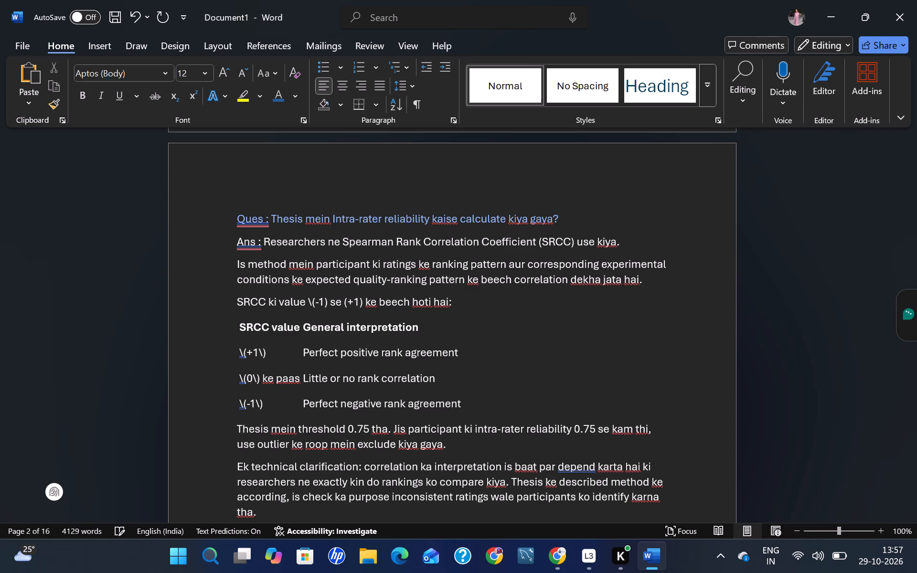
pyautogui.press('Left')
pyautogui.press('Left')
pyautogui.press('Left')
pyautogui.press('BackSpace')
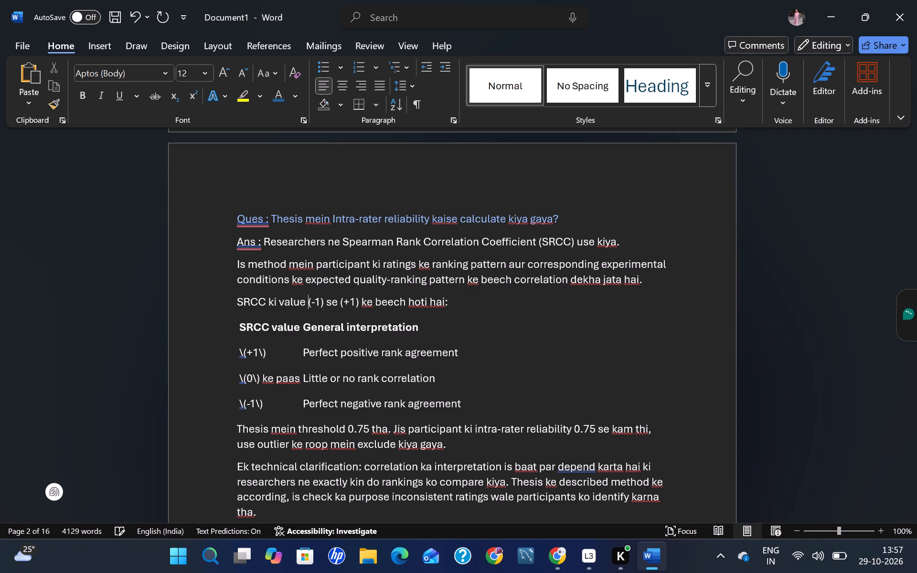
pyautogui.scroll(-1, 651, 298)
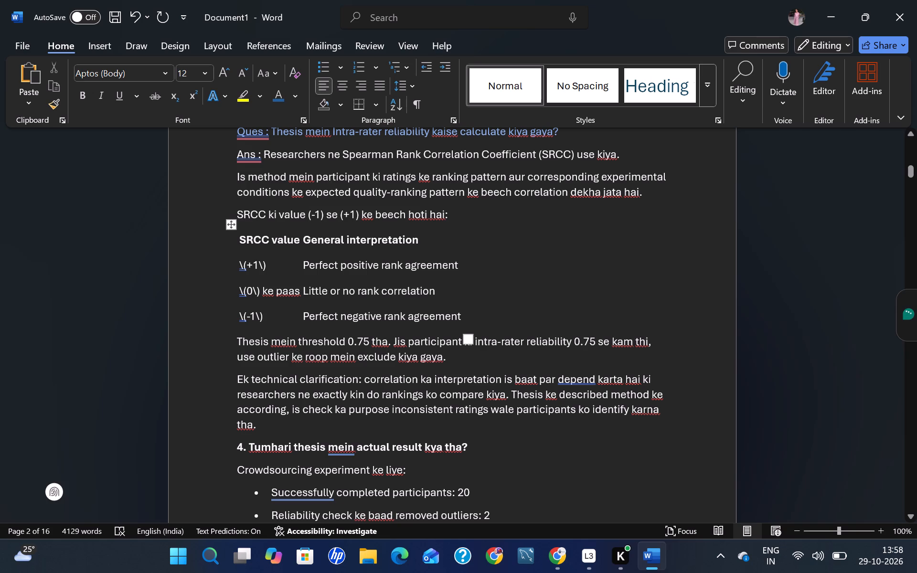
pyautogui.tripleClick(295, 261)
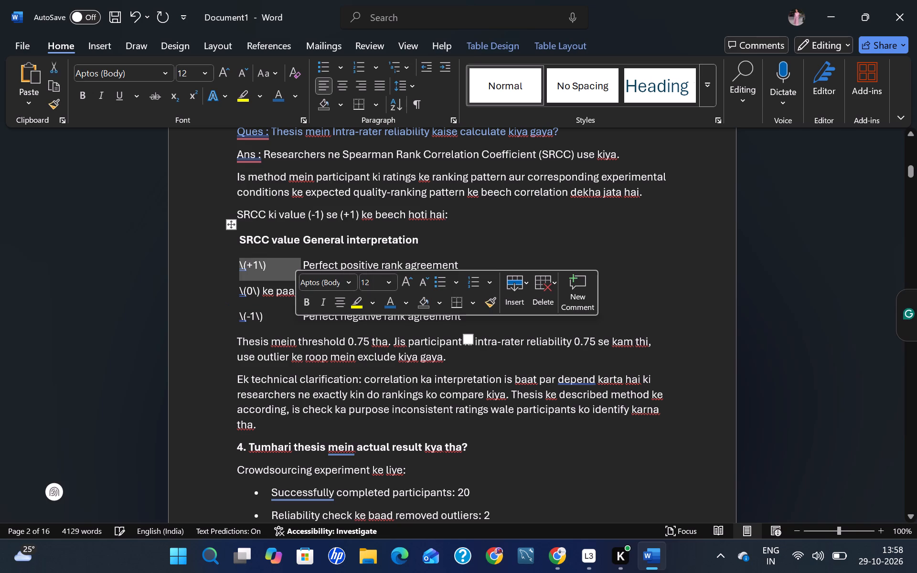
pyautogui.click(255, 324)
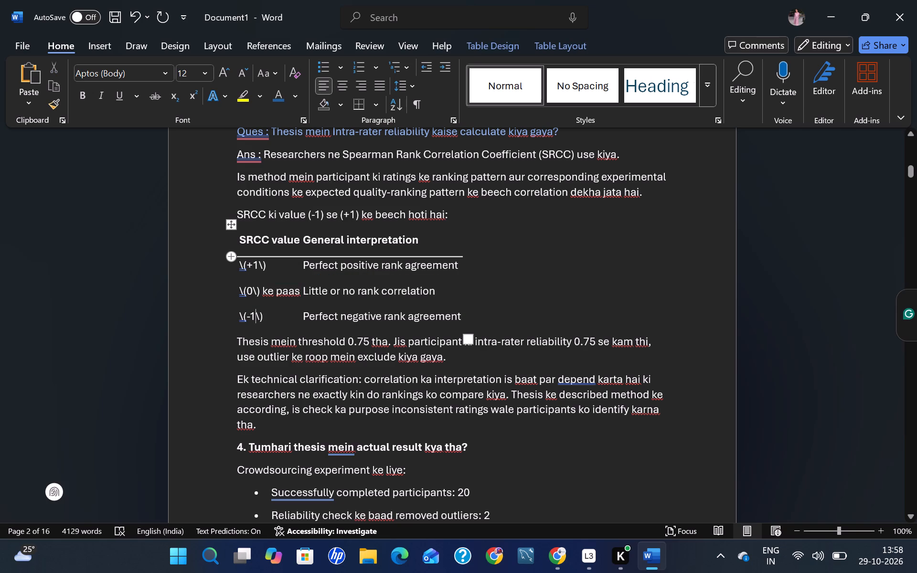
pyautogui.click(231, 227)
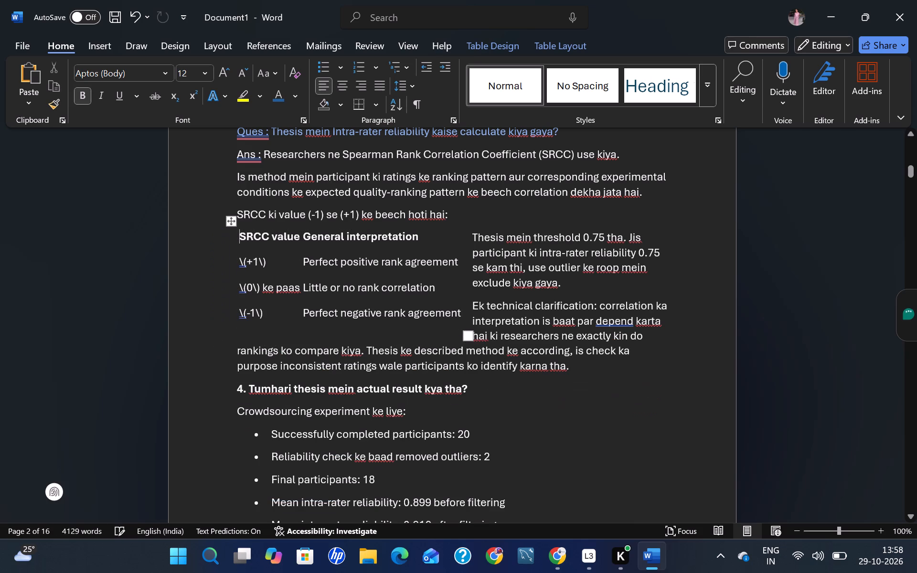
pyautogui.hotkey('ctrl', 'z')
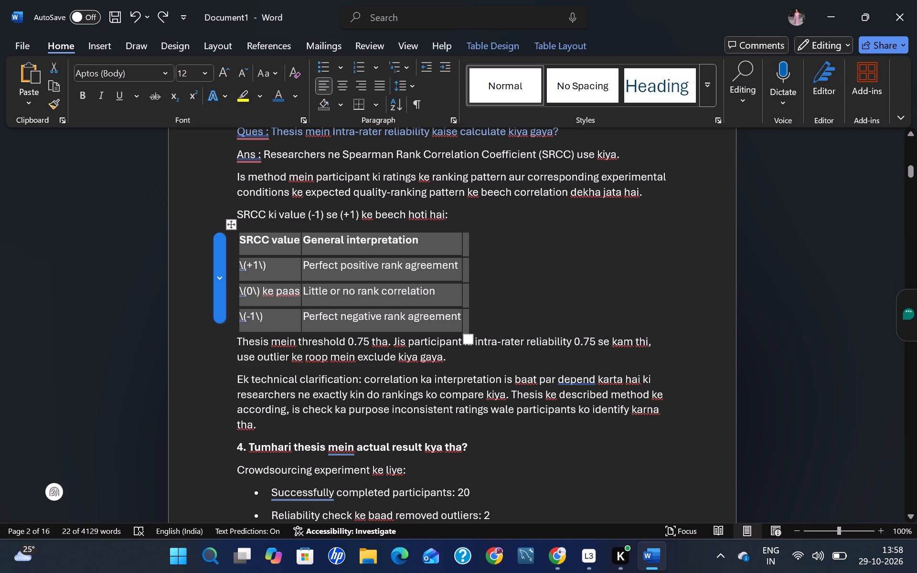
# Widen the "SRCC value" column of the SRCC table to leave a clear gap before the "General interpretation" column.
pyautogui.moveTo(301, 234); pyautogui.dragTo(317, 233)
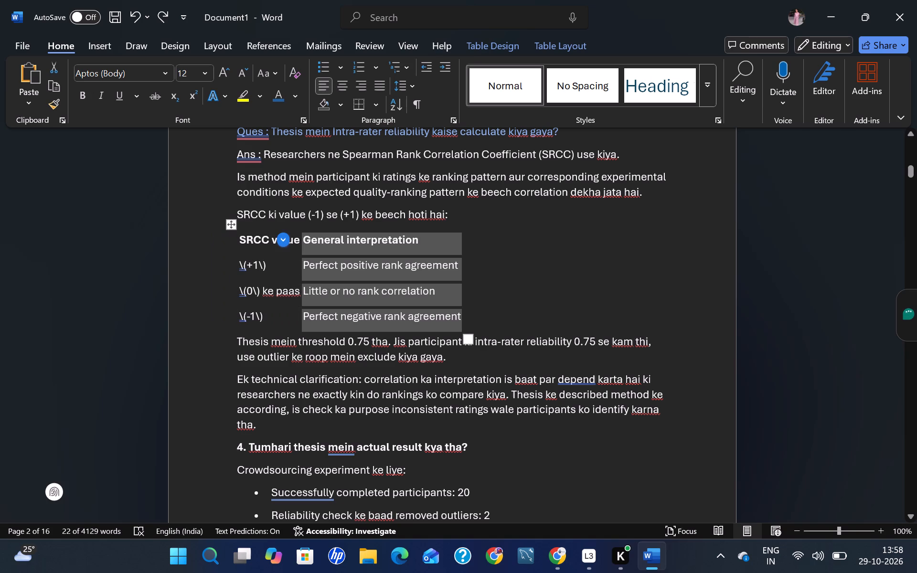
pyautogui.moveTo(317, 233); pyautogui.dragTo(302, 240)
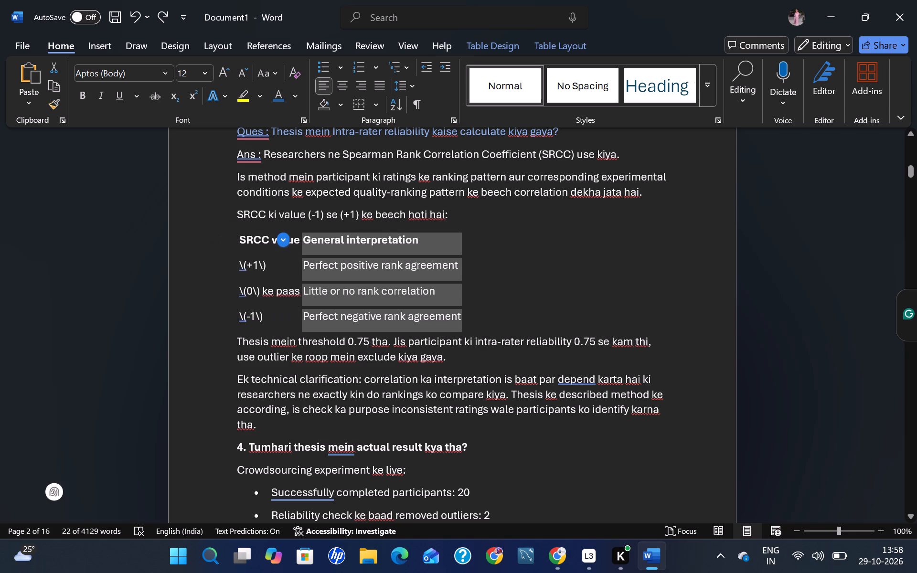
pyautogui.moveTo(302, 240); pyautogui.dragTo(316, 239)
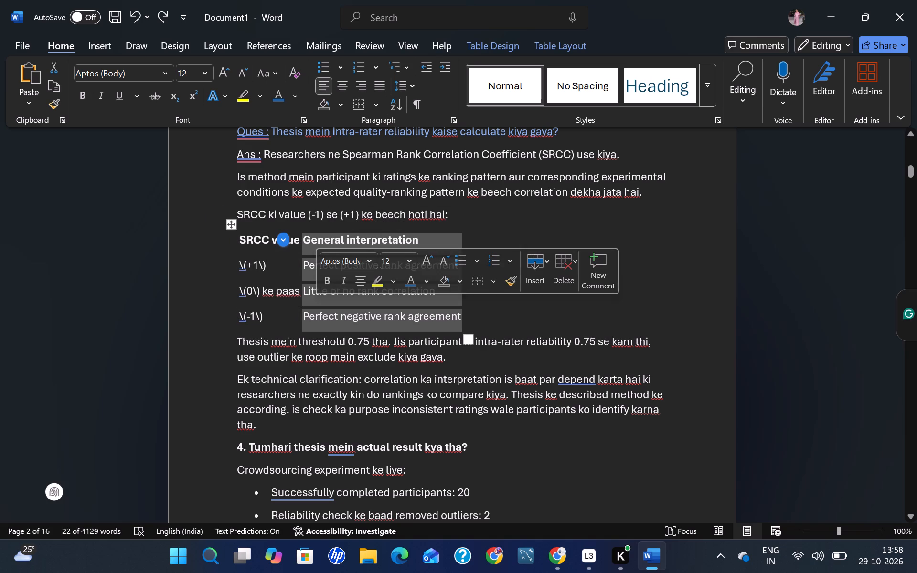
pyautogui.click(298, 273)
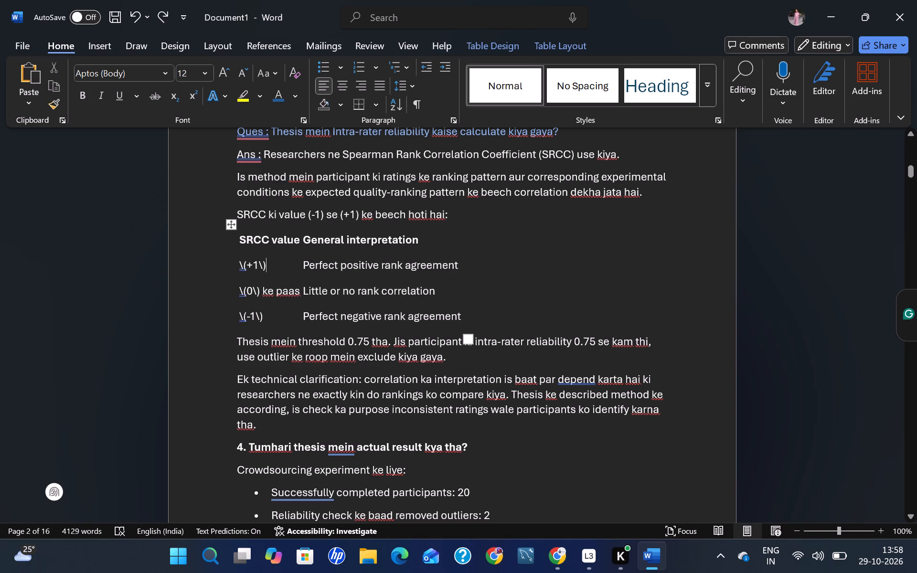
pyautogui.moveTo(301, 267); pyautogui.dragTo(308, 267)
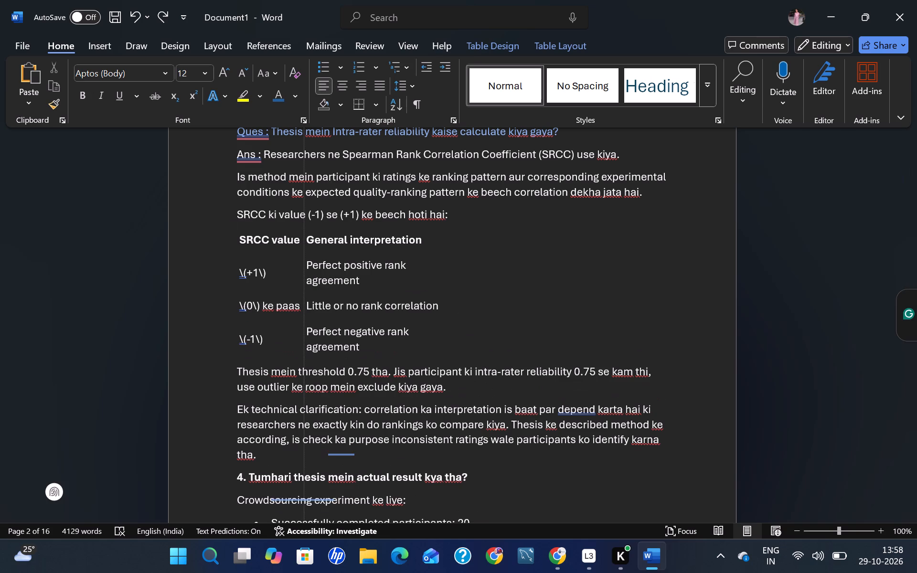
pyautogui.moveTo(308, 267); pyautogui.dragTo(319, 263)
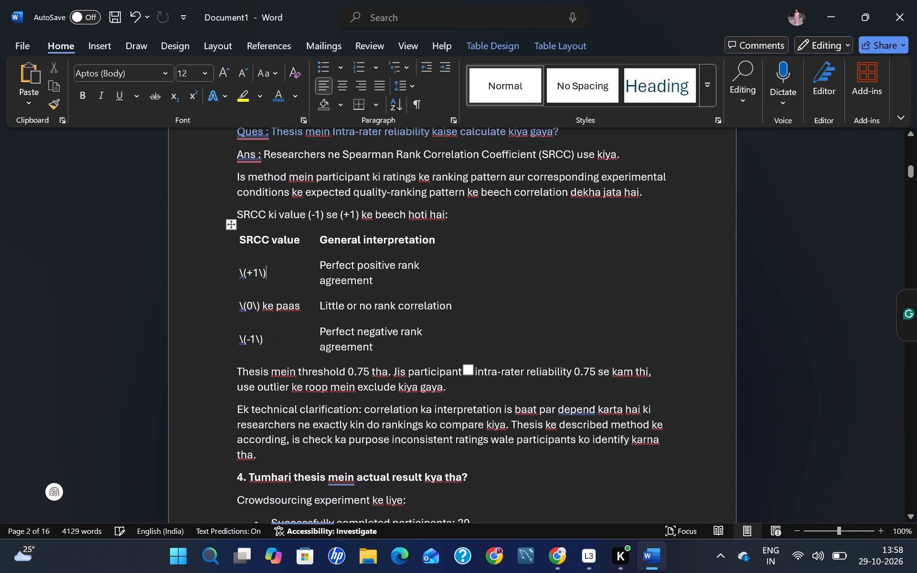
pyautogui.click(421, 346)
pyautogui.click(317, 349)
pyautogui.moveTo(317, 349); pyautogui.dragTo(325, 343)
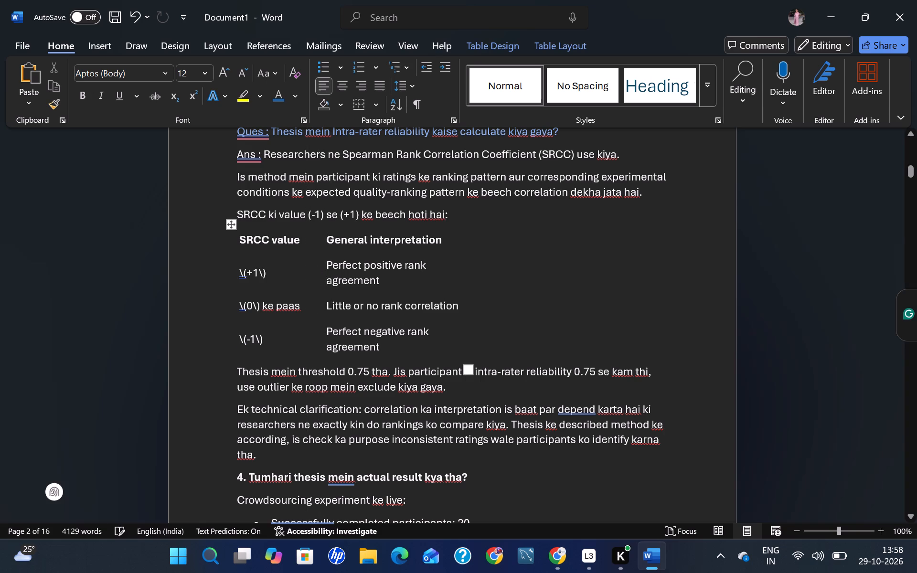
# Remove the backslashes from the middle entry of the "SRCC value" column so that it reads "(0) ke paas".
pyautogui.moveTo(323, 352); pyautogui.dragTo(324, 342)
pyautogui.click(258, 305)
pyautogui.press('Left')
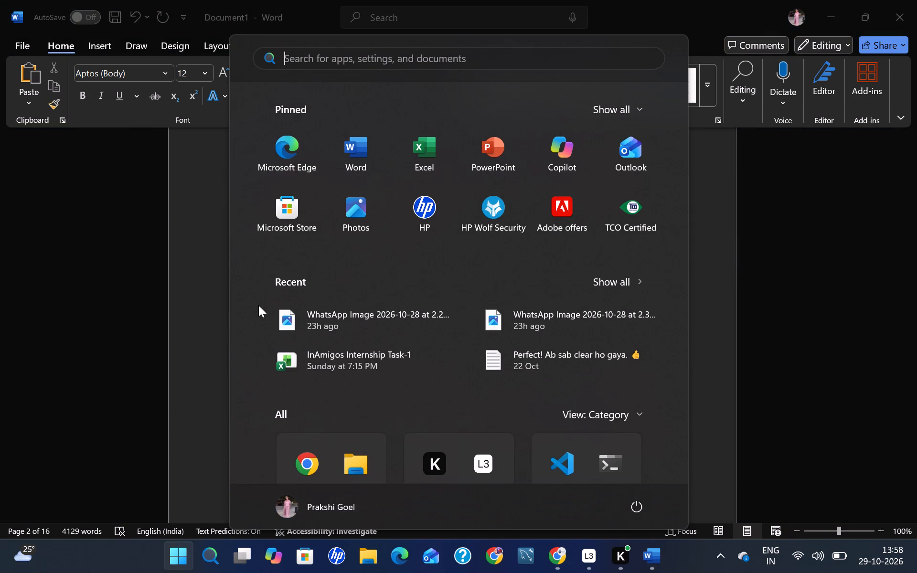
pyautogui.click(50, 307)
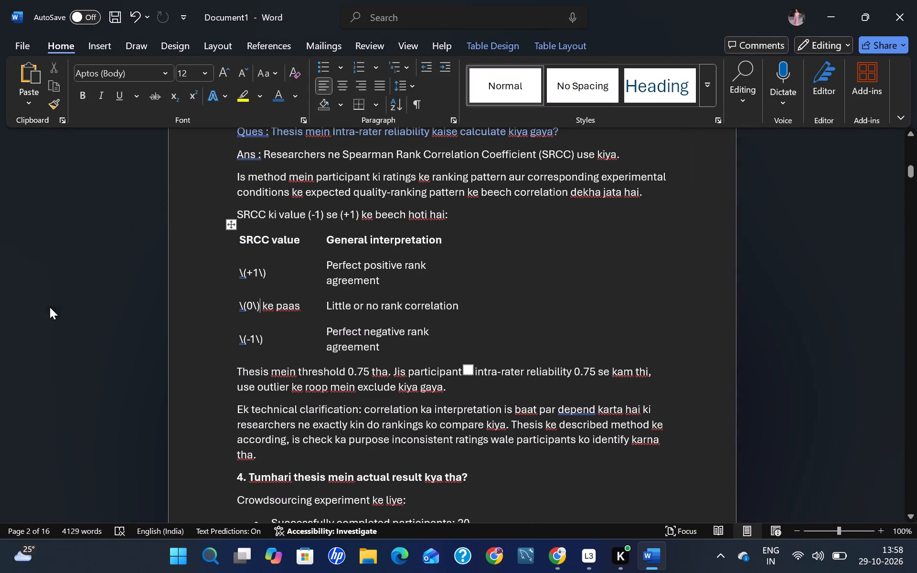
pyautogui.press('Left')
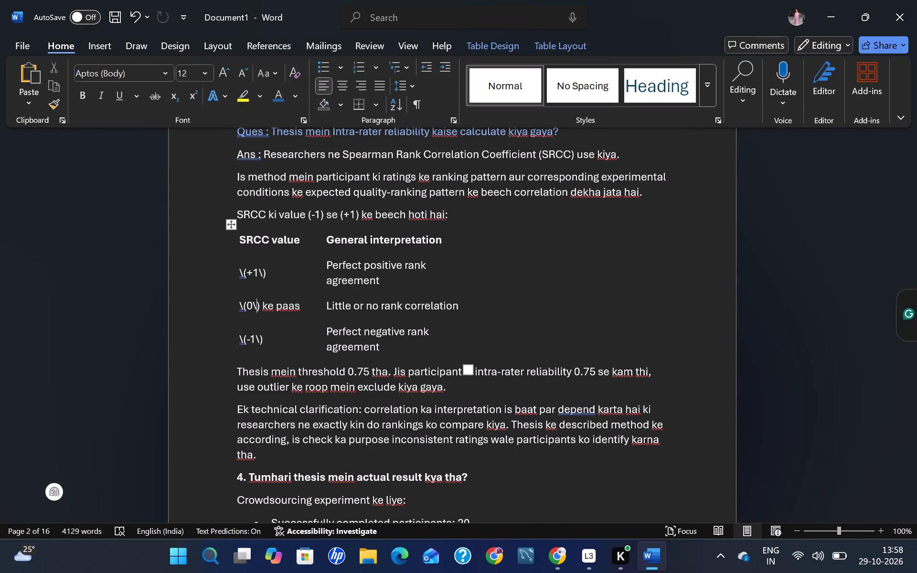
pyautogui.press('BackSpace')
pyautogui.press('Left')
pyautogui.press('Left')
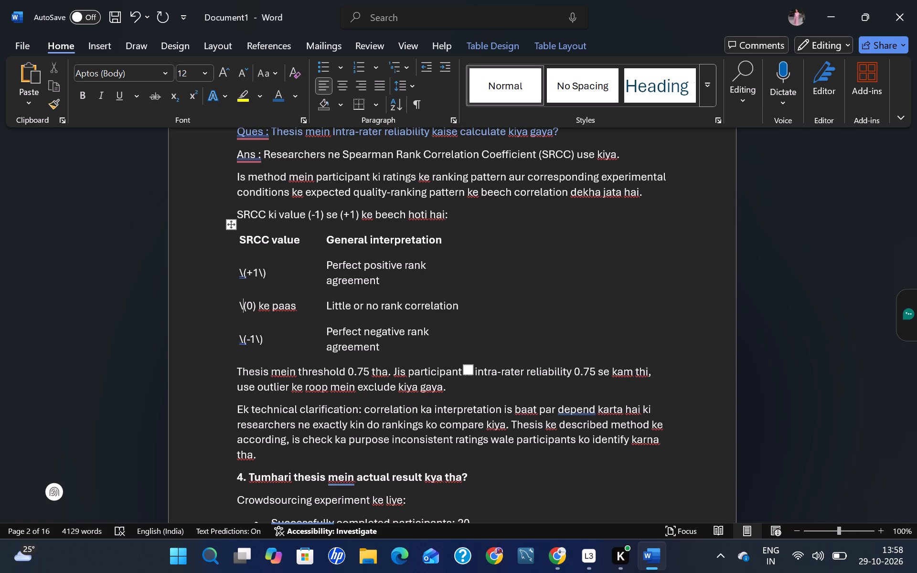
pyautogui.press('BackSpace')
# Remove the backslashes from the last entry of the "SRCC value" column so that it reads "(-1)".
pyautogui.press('Down')
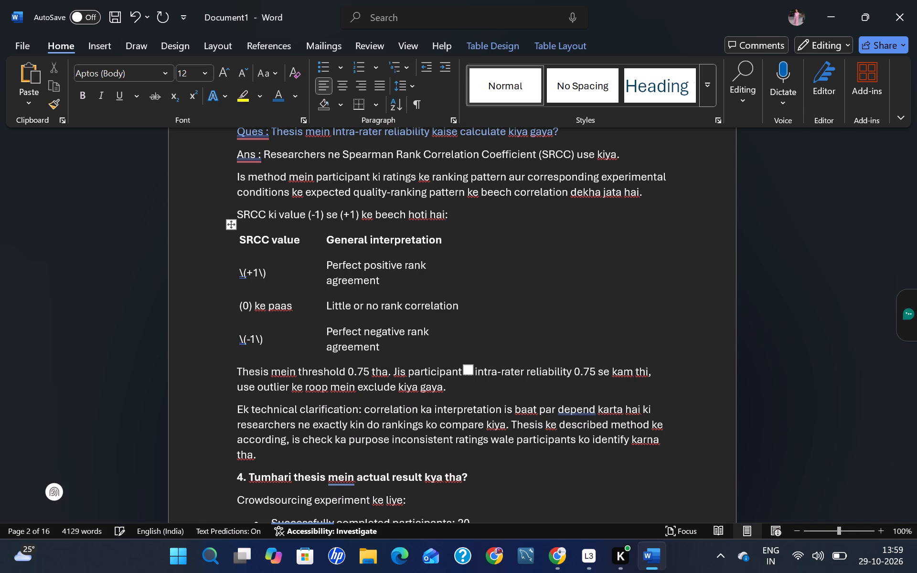
pyautogui.press('Right')
pyautogui.press('BackSpace')
pyautogui.press('Right')
pyautogui.press('Right')
pyautogui.press('Right')
pyautogui.press('Right')
pyautogui.press('BackSpace')
# Remove the backslashes from the first entry of the "SRCC value" column so that it reads "(+1)".
pyautogui.press('Up')
pyautogui.press('Up')
pyautogui.press('Left')
pyautogui.press('Left')
pyautogui.press('BackSpace')
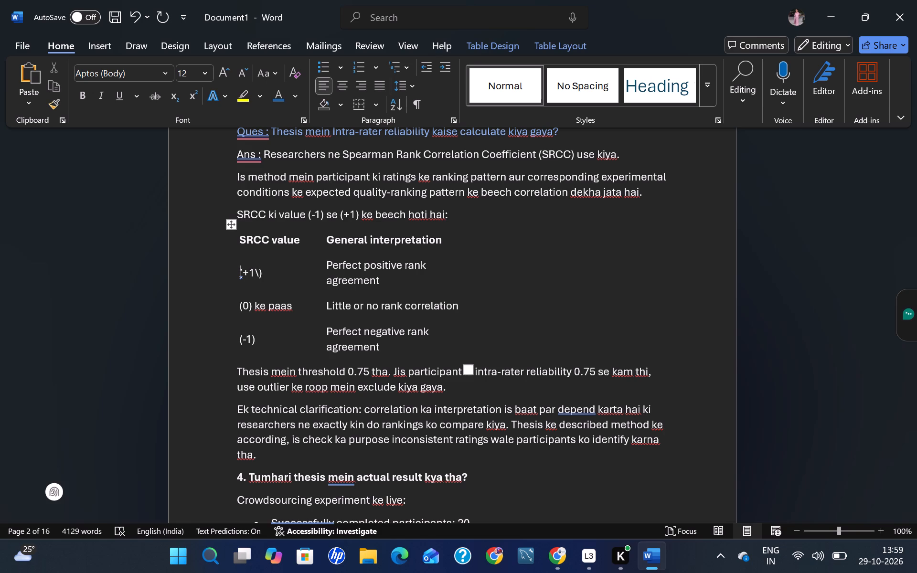
pyautogui.press('Right')
pyautogui.press('Right')
pyautogui.press('Right')
pyautogui.press('Right')
pyautogui.press('BackSpace')
# Resize the SRCC table slightly wider, giving both of its columns a little more room.
pyautogui.scroll(-1, 459, 316)
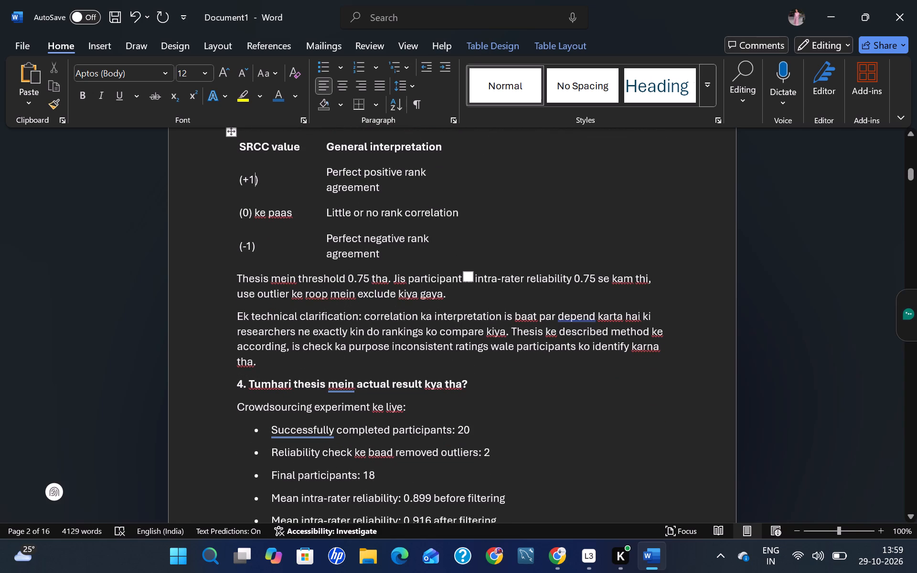
pyautogui.click(526, 209)
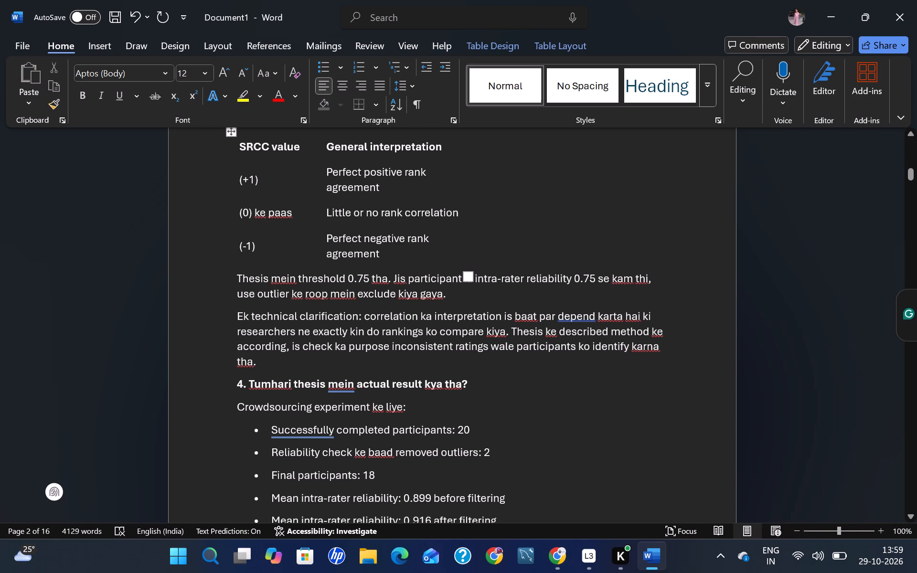
pyautogui.moveTo(468, 276); pyautogui.dragTo(476, 262)
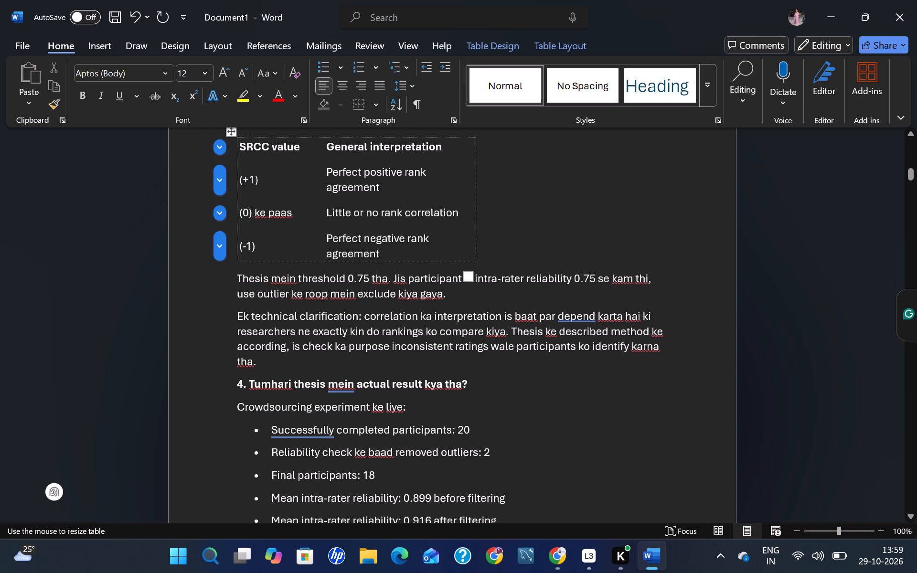
pyautogui.moveTo(476, 262); pyautogui.dragTo(481, 257)
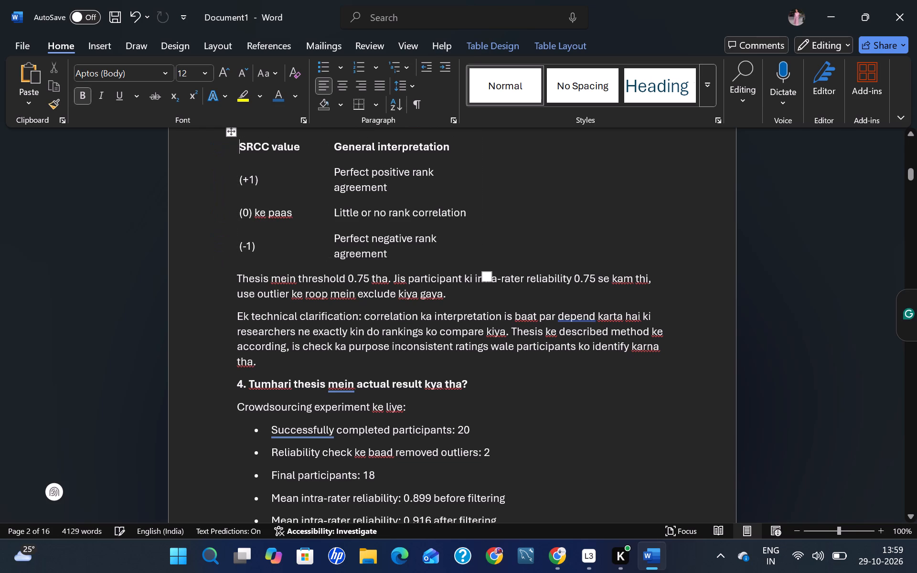
pyautogui.click(488, 278)
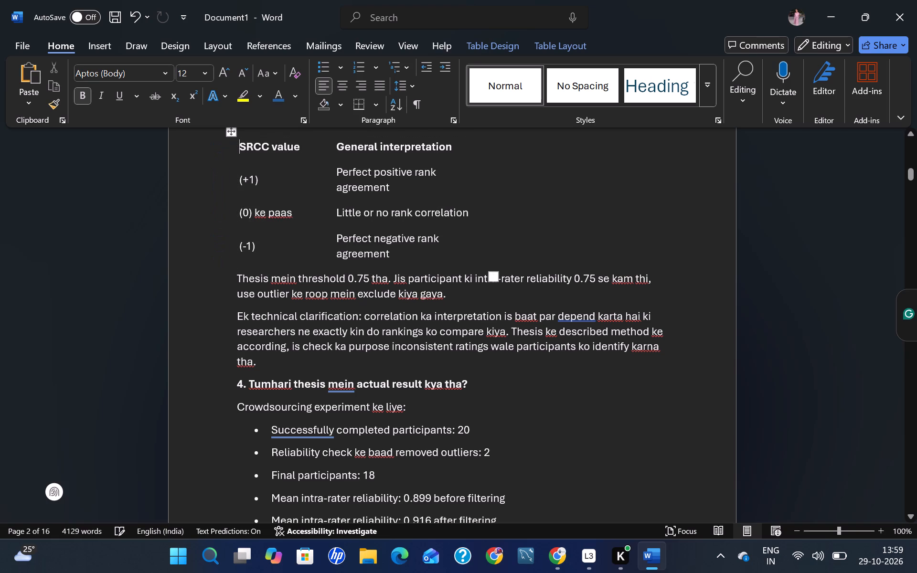
pyautogui.click(745, 250)
pyautogui.click(745, 250)
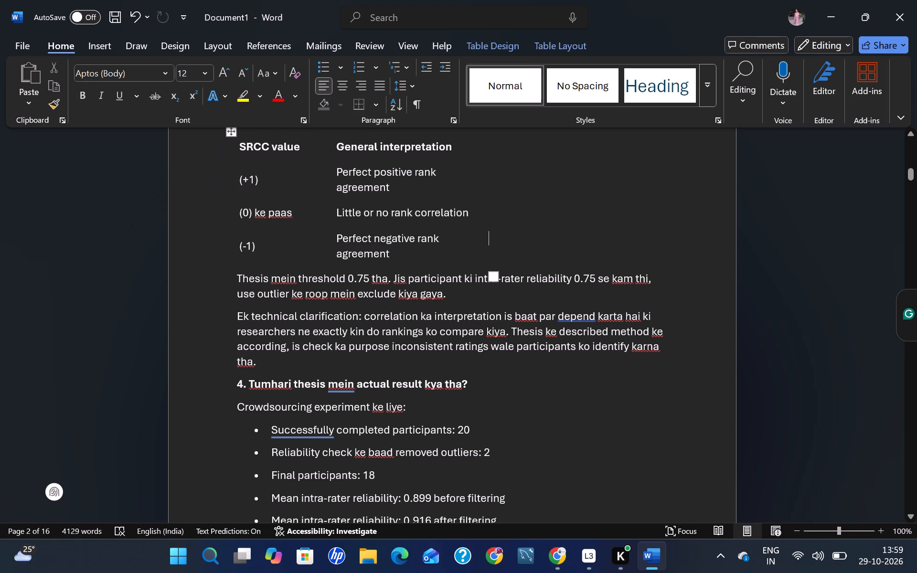
pyautogui.click(600, 295)
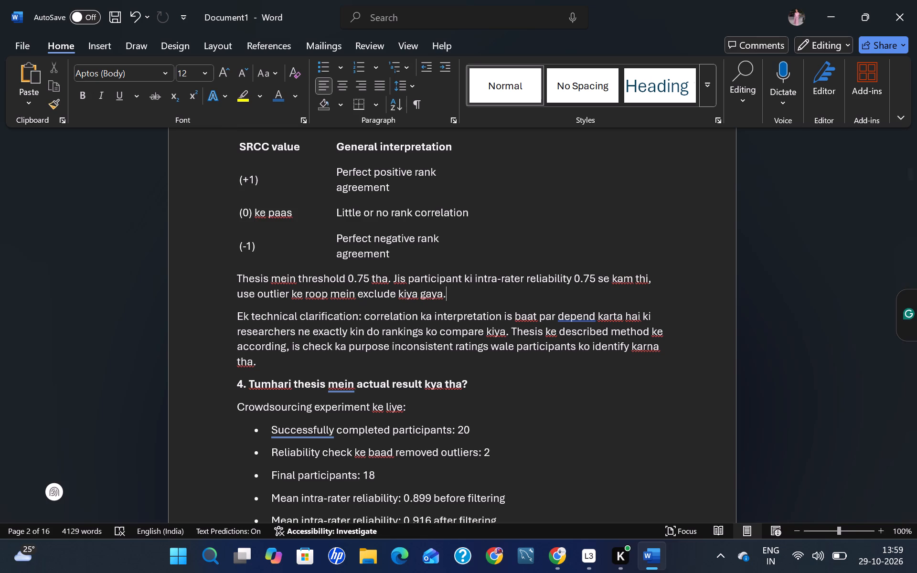
# Delete "4. Tumhari" from the actual-result heading so that it reads "thesis mein actual result kya tha?".
pyautogui.scroll(-3, 600, 295)
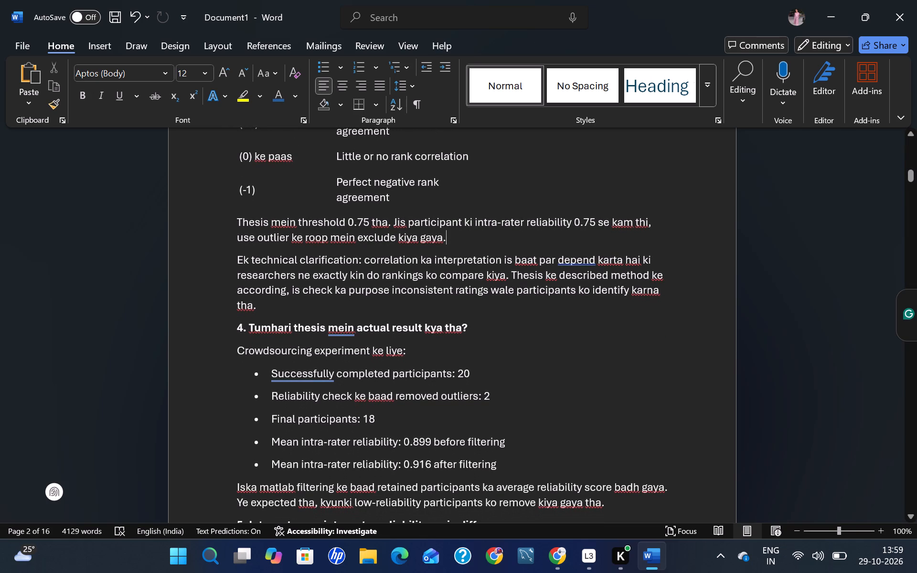
pyautogui.scroll(-3, 600, 295)
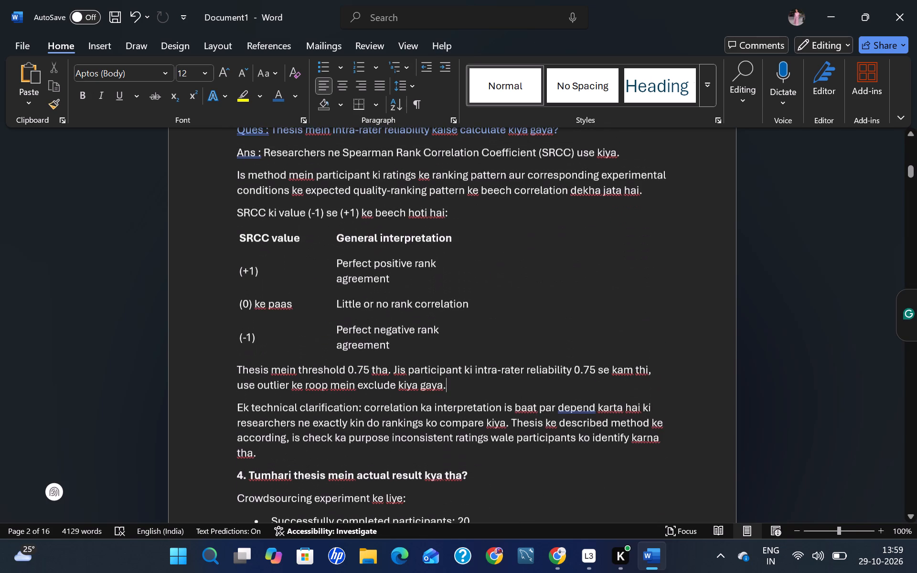
pyautogui.scroll(-1, 600, 295)
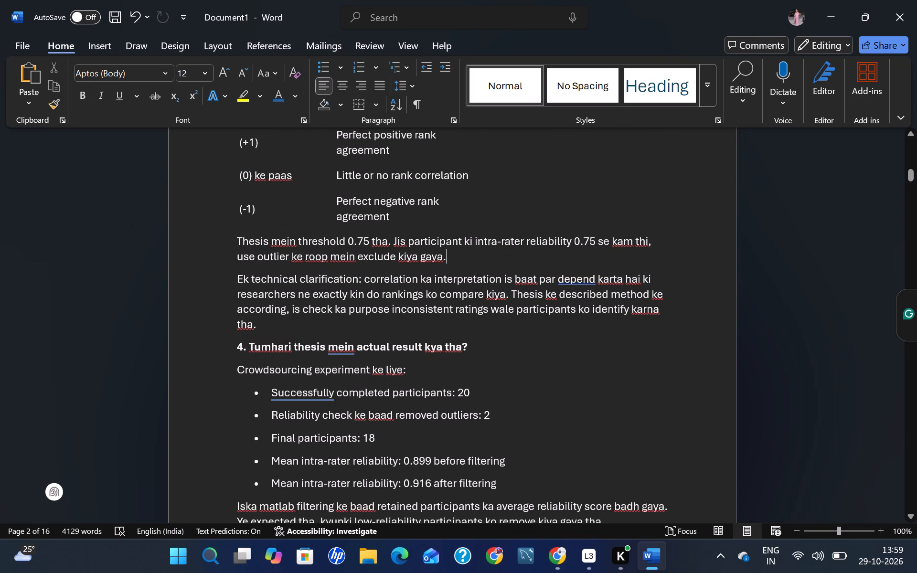
pyautogui.moveTo(290, 350); pyautogui.dragTo(250, 349)
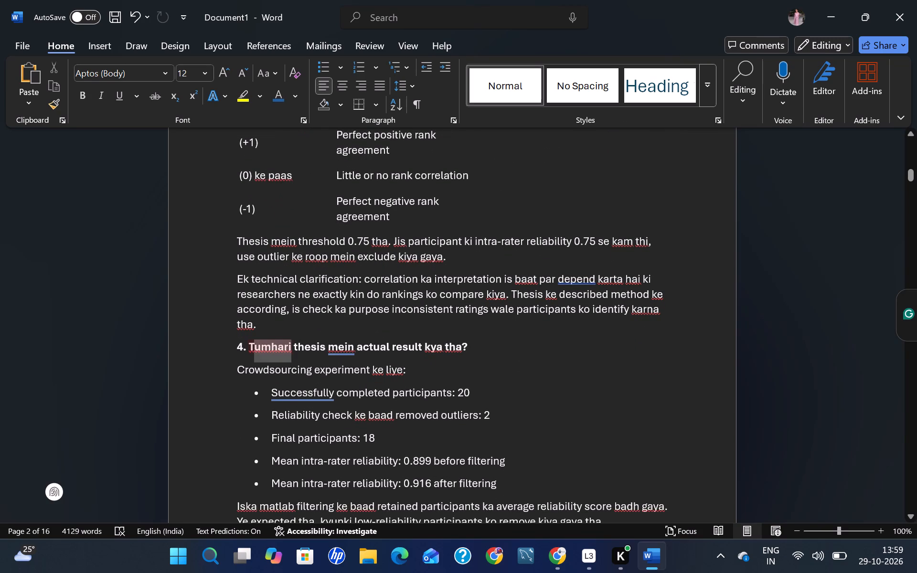
pyautogui.moveTo(250, 349); pyautogui.dragTo(236, 345)
pyautogui.press('BackSpace')
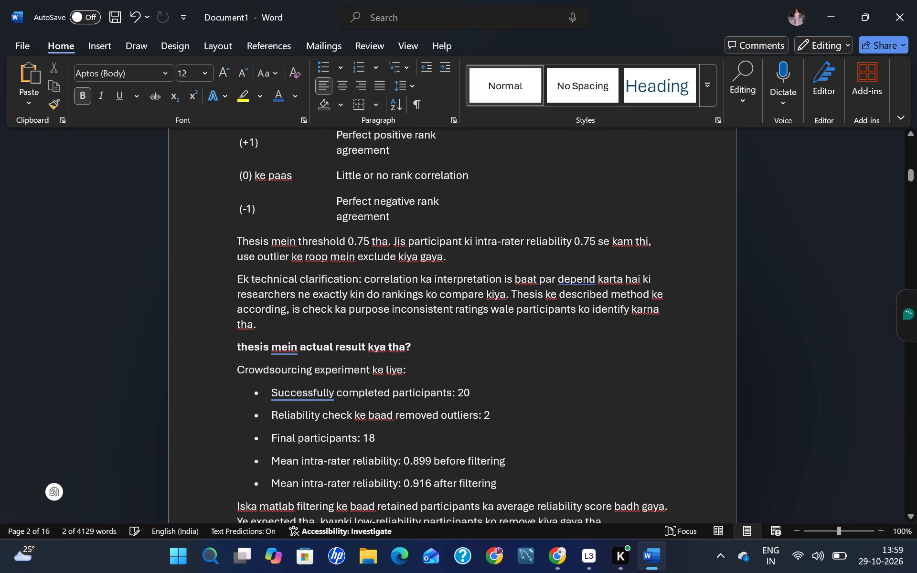
# Remove the bold formatting from the heading "thesis mein actual result kya tha?".
pyautogui.moveTo(418, 346); pyautogui.dragTo(236, 346)
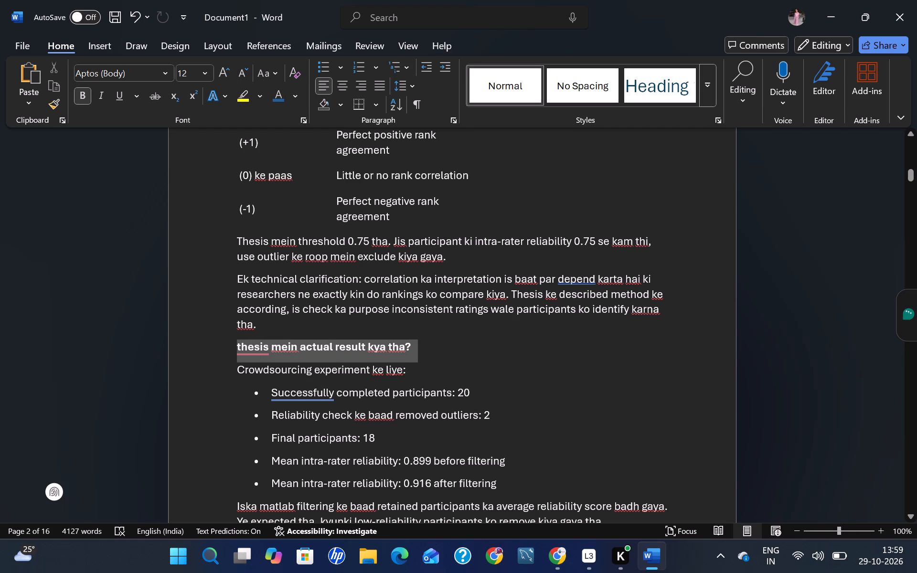
pyautogui.moveTo(236, 346); pyautogui.dragTo(235, 346)
pyautogui.click(88, 90)
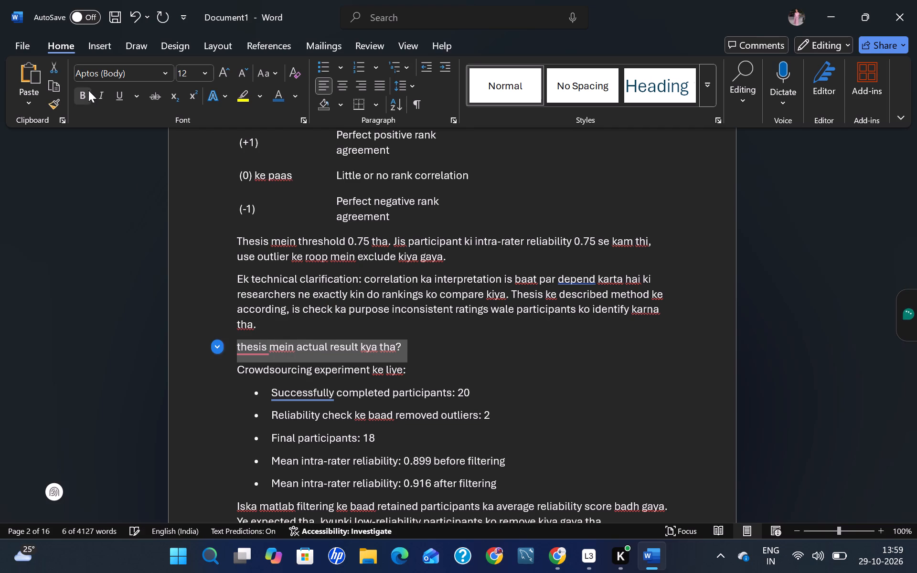
pyautogui.click(503, 361)
# Replace the number "5." with the label "Ques :" in the heading "Intra-rater aur inter-rater reliability mein difference".
pyautogui.scroll(-1, 503, 361)
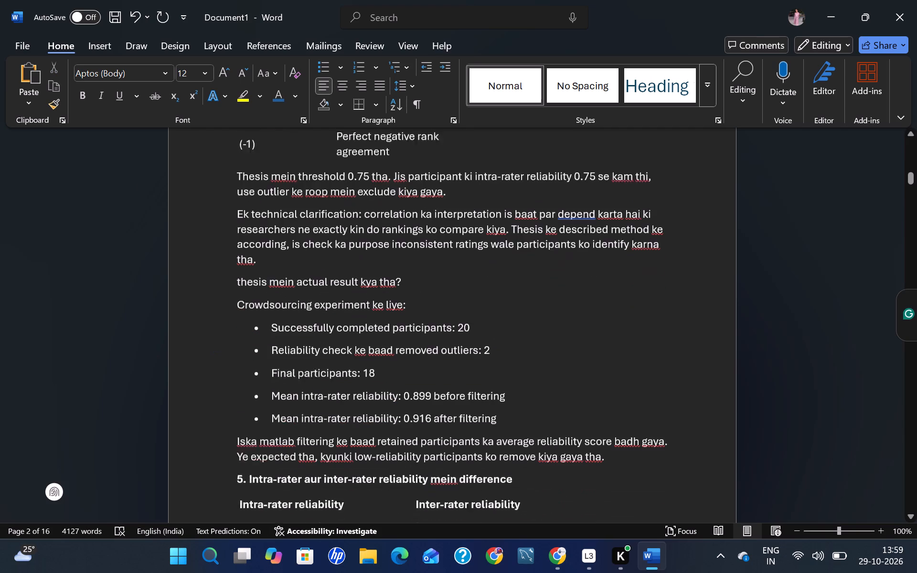
pyautogui.scroll(-3, 503, 361)
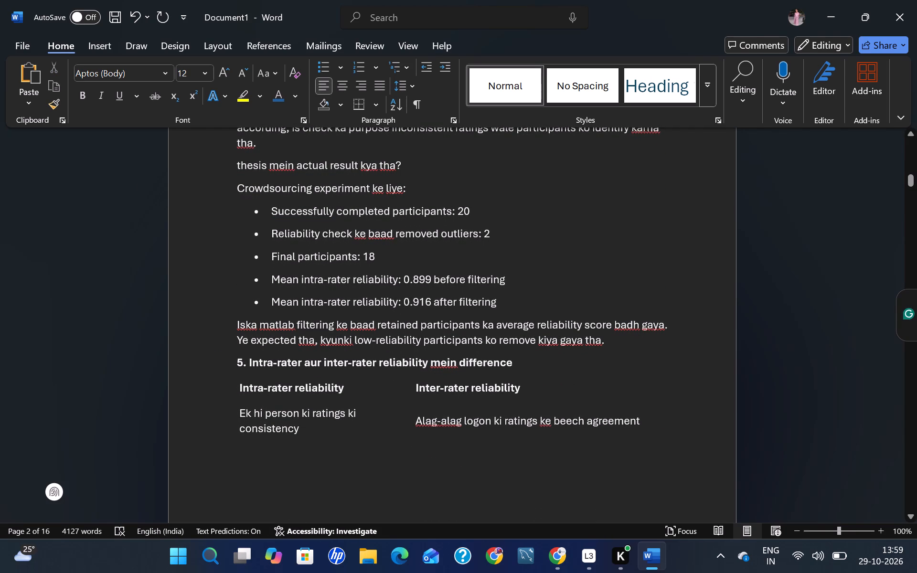
pyautogui.scroll(-1, 503, 361)
pyautogui.click(246, 361)
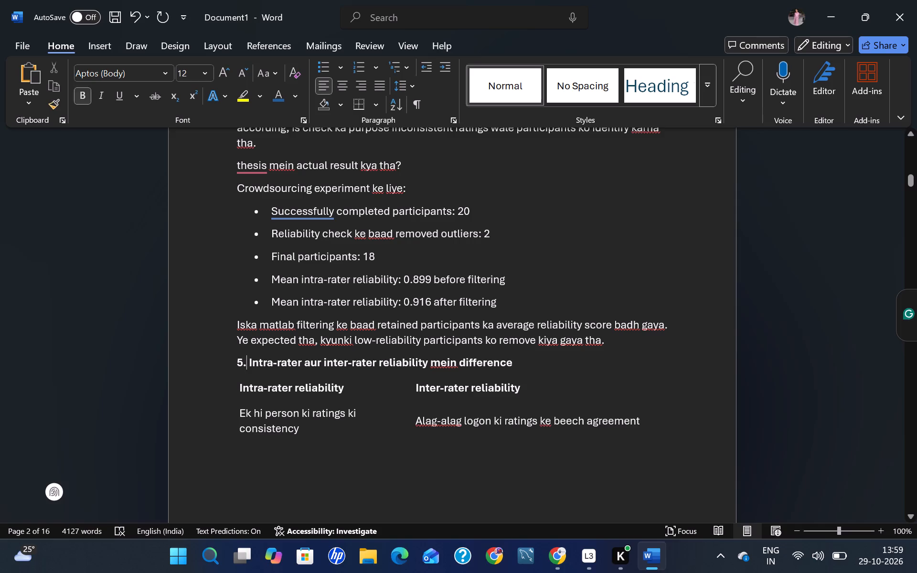
pyautogui.press('BackSpace')
pyautogui.press('BackSpace')
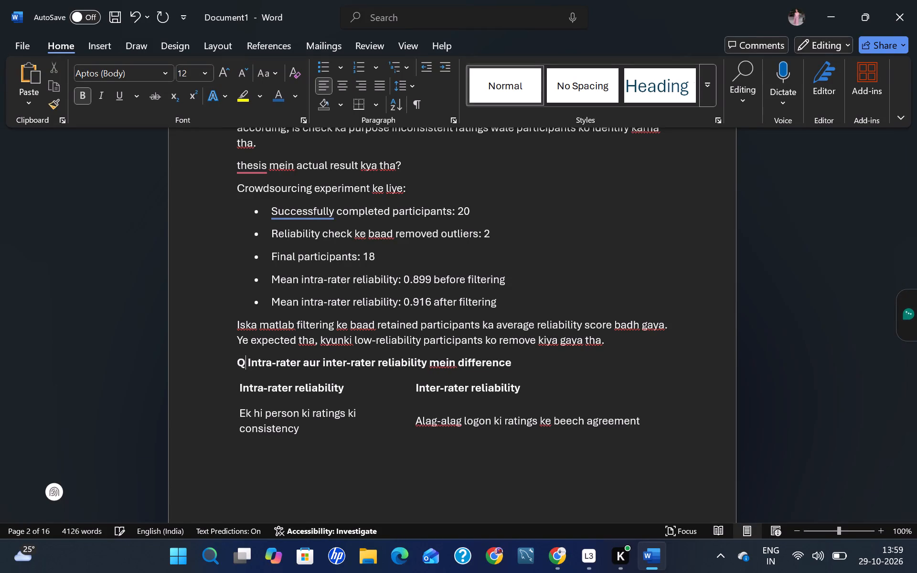
pyautogui.hotkey('shift', ':')
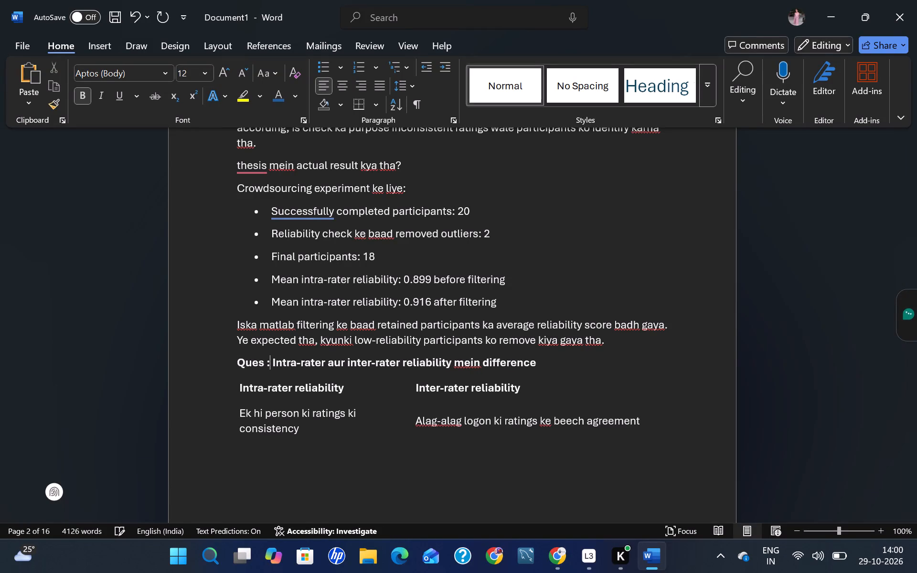
# Insert an empty line between the "Intra-rater aur inter-rater reliability mein difference" heading and the comparison table below it.
pyautogui.press('Down')
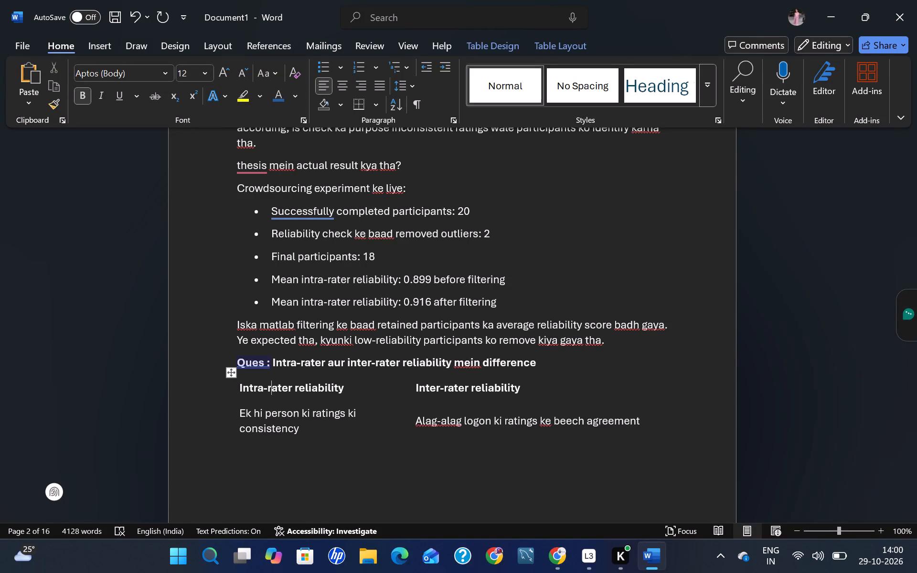
pyautogui.press('Left')
pyautogui.press('Left')
pyautogui.press('Left')
pyautogui.press('Left')
pyautogui.press('Left')
pyautogui.press('Left')
pyautogui.press('Left')
pyautogui.press('Left')
pyautogui.press('Return')
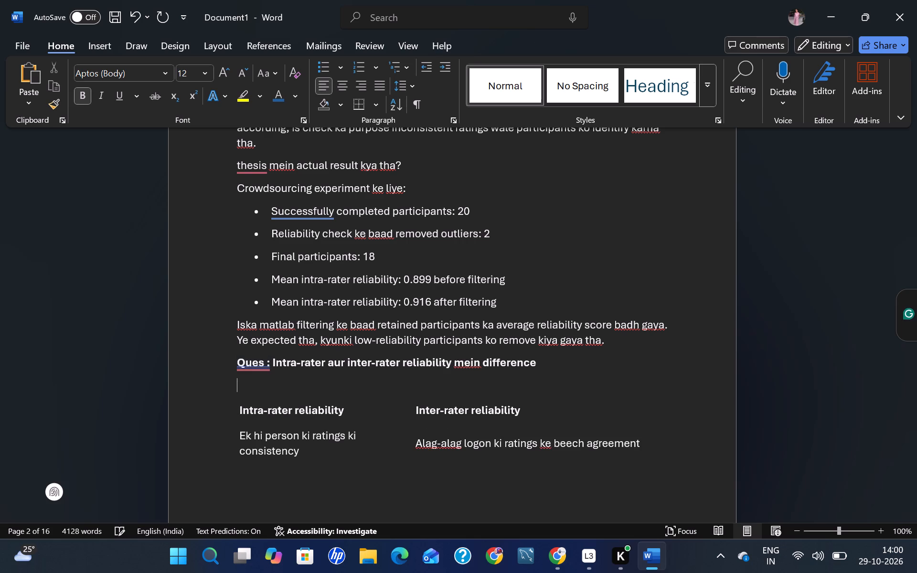
# Remove the empty line below the "Intra-rater aur inter-rater reliability mein difference" heading and end the heading with " ?".
pyautogui.press('BackSpace')
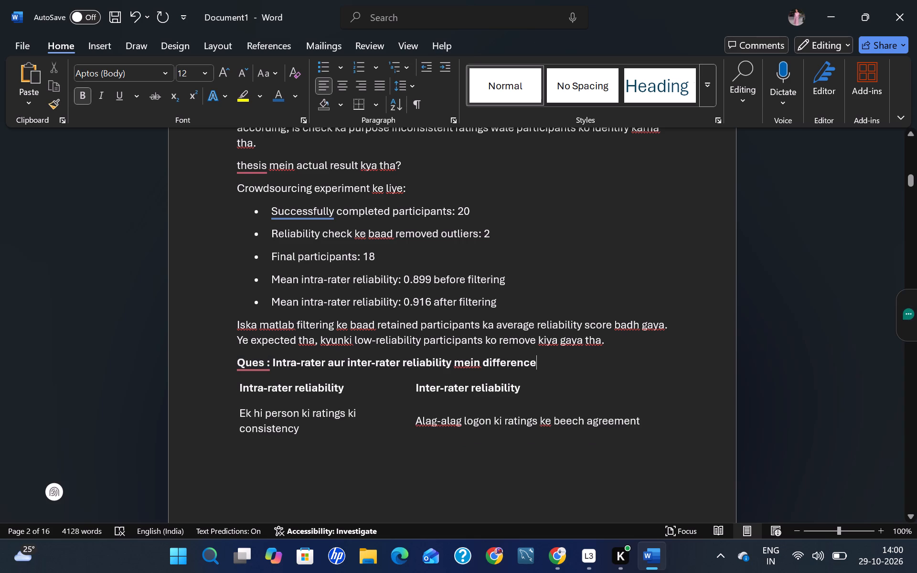
pyautogui.press('space')
pyautogui.write('?')
# Remove the bold formatting from the "Ques : Intra-rater aur inter-rater reliability mein difference ?" heading and colour it blue.
pyautogui.moveTo(545, 363); pyautogui.dragTo(231, 366)
pyautogui.click(79, 97)
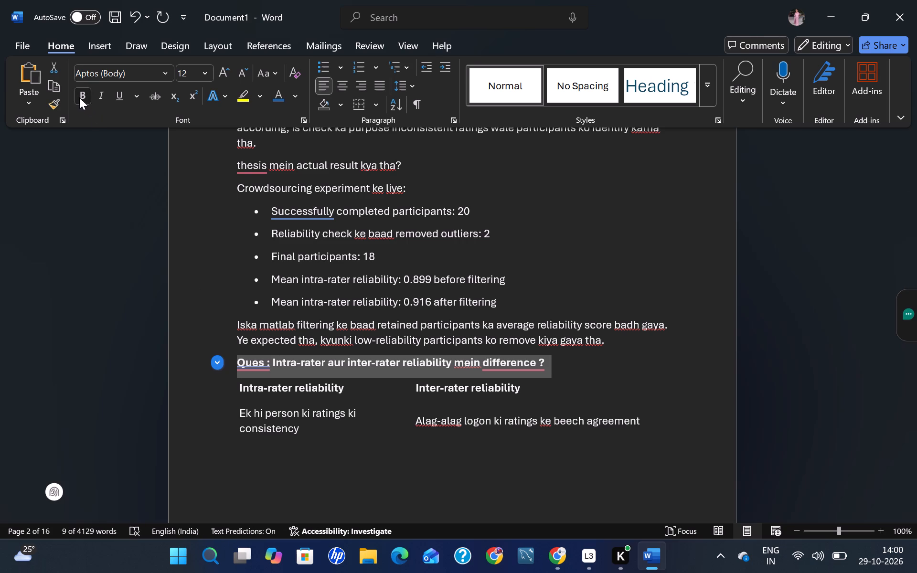
pyautogui.click(287, 95)
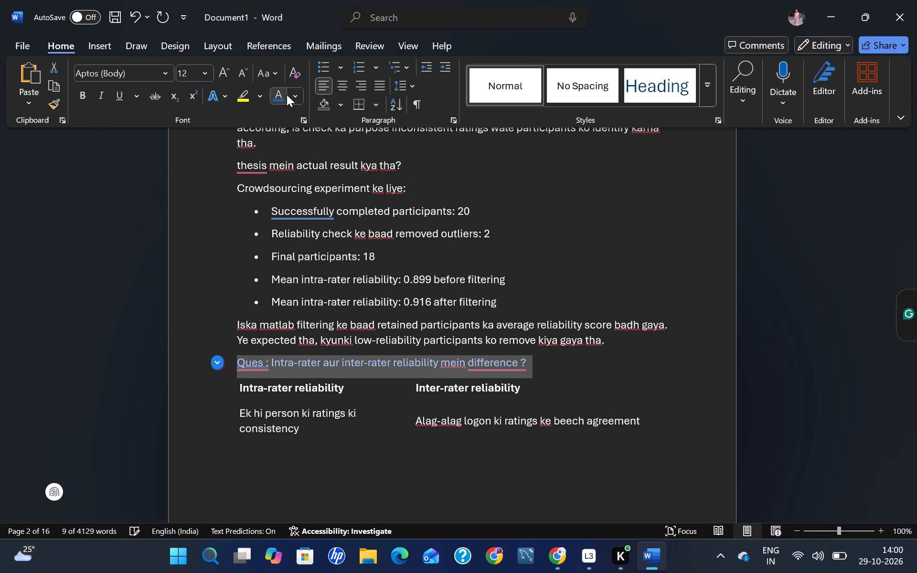
pyautogui.click(629, 361)
# Insert an empty line above the "Ques : Intra-rater aur inter-rater reliability mein difference ?" heading.
pyautogui.click(612, 337)
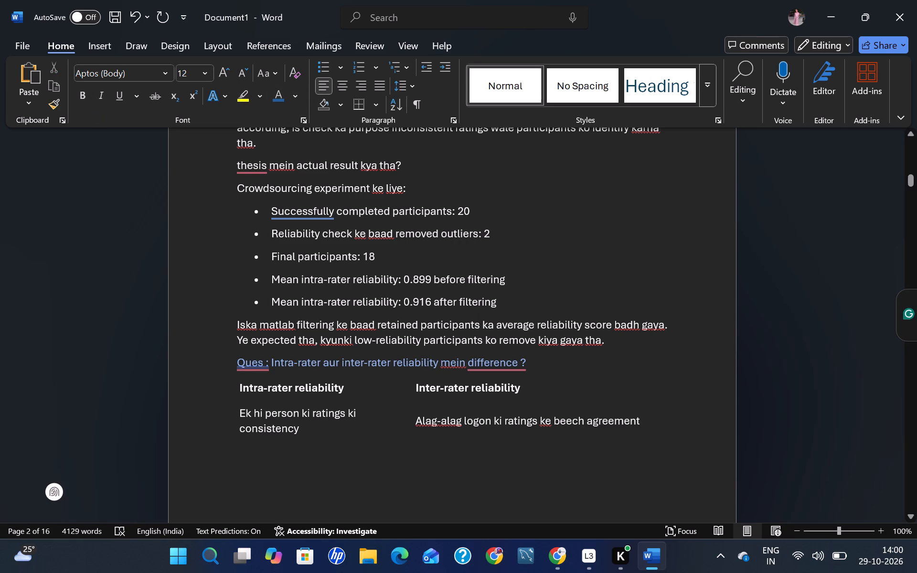
pyautogui.press('Return')
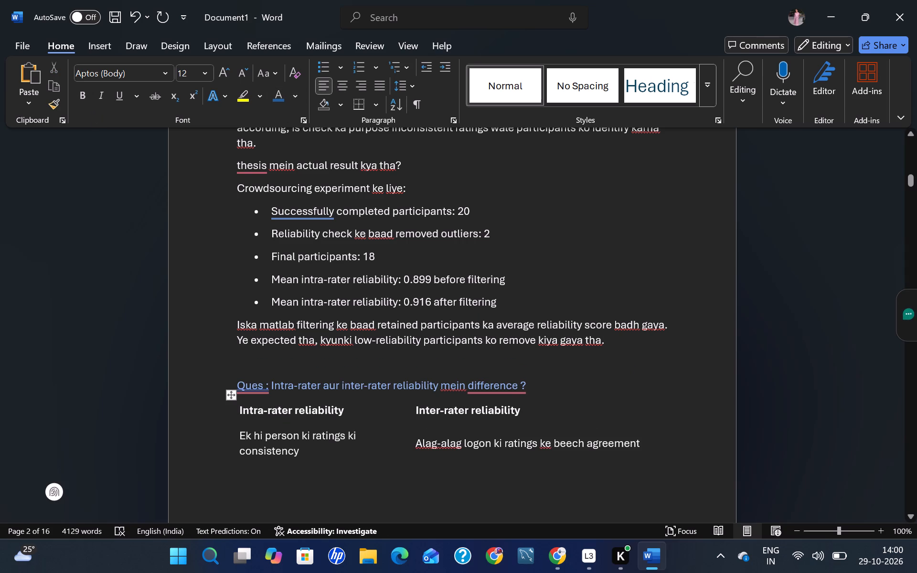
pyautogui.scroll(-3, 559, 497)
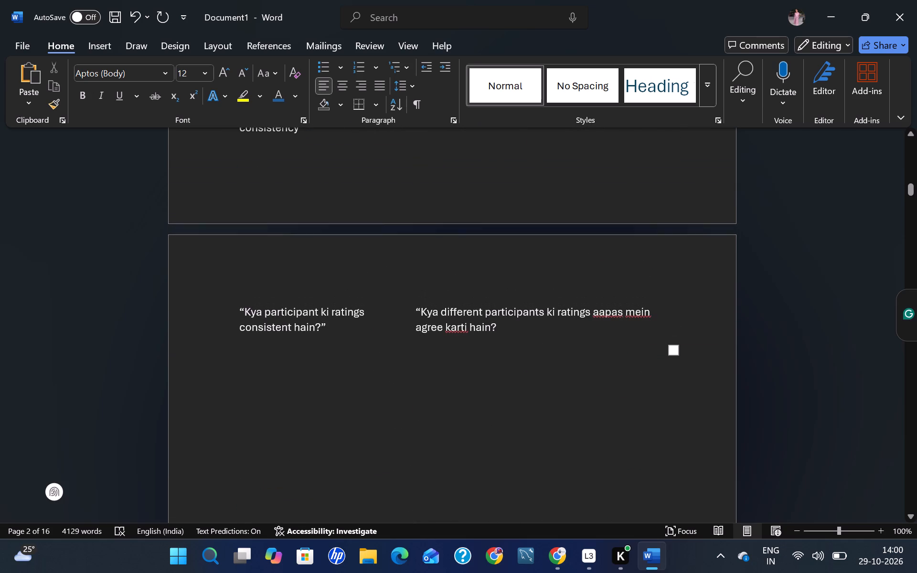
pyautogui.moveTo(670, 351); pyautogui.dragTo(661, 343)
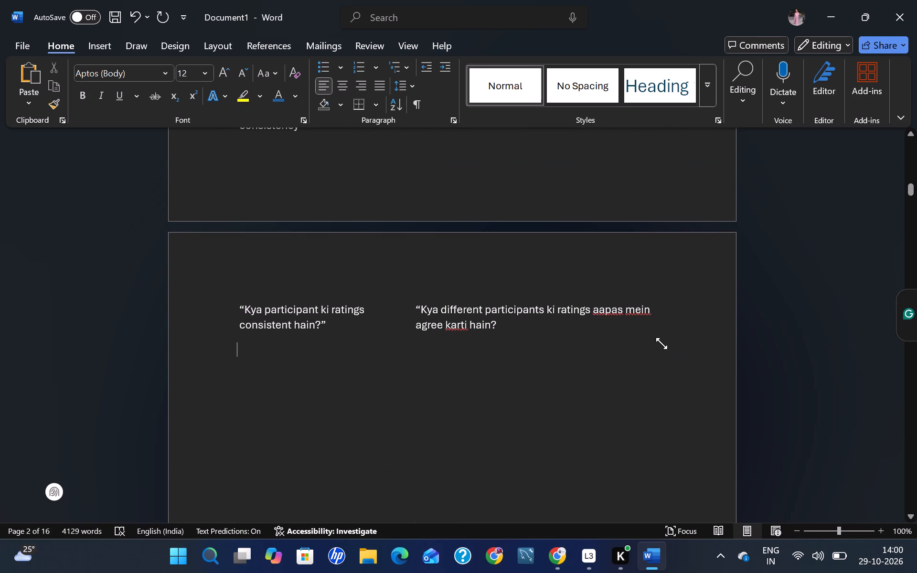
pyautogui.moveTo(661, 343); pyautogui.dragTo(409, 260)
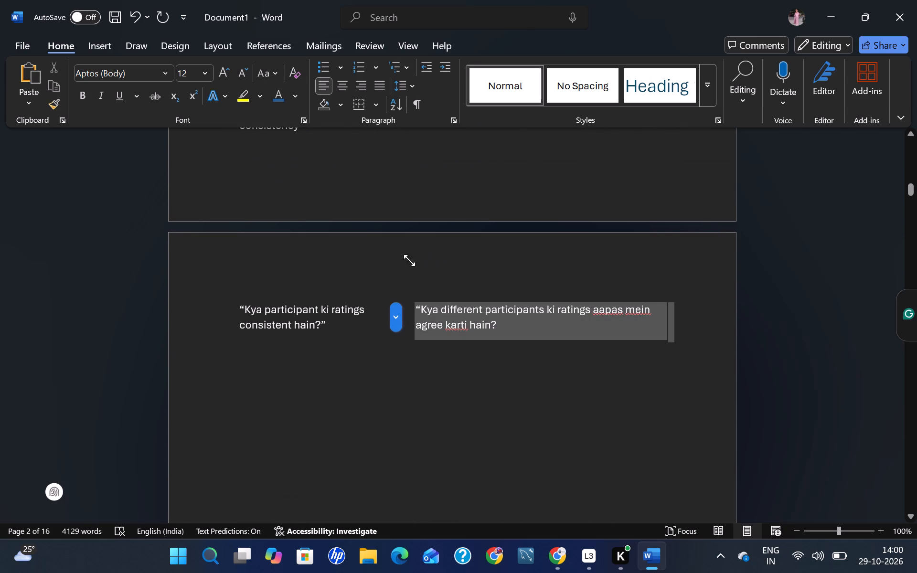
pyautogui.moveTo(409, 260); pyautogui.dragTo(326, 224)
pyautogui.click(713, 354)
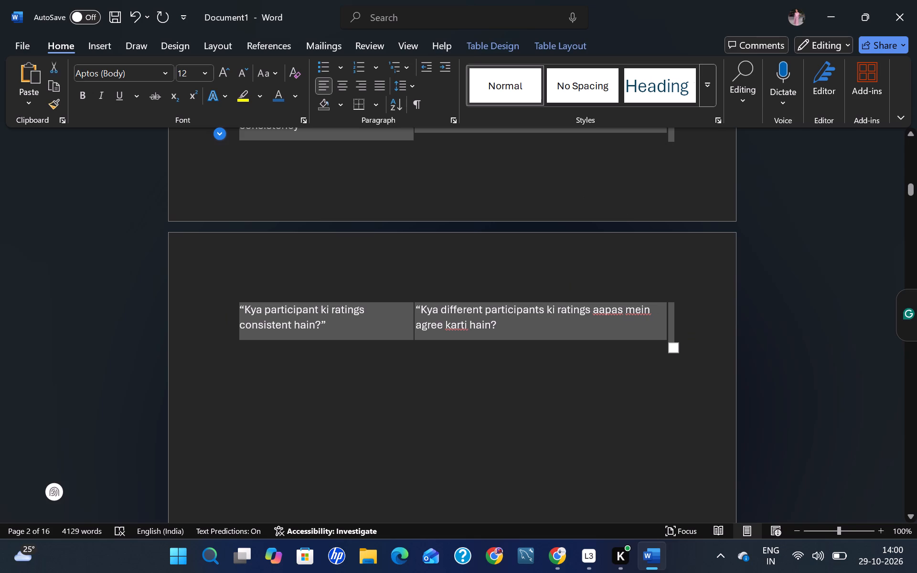
# Insert empty lines above the "Video preparation" heading until it starts at the top of a new page.
pyautogui.scroll(2, 713, 354)
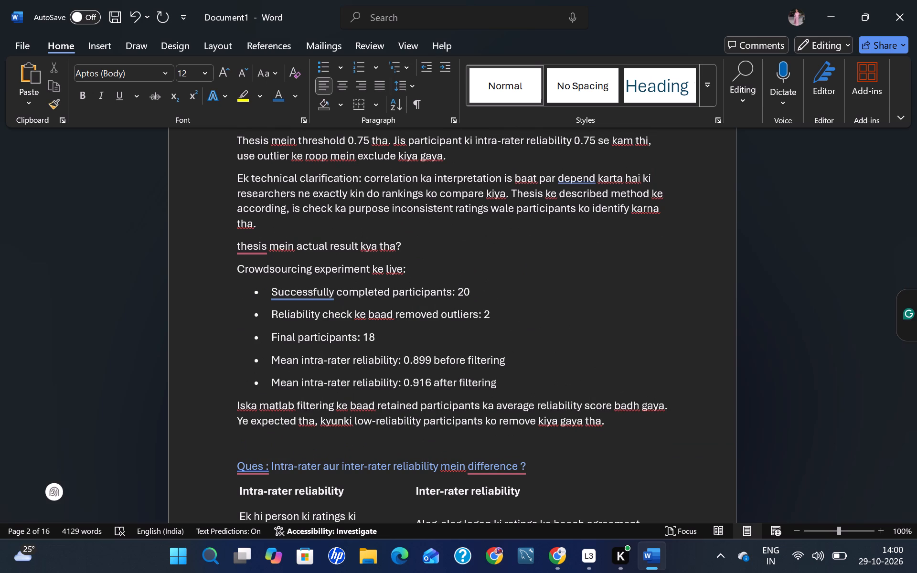
pyautogui.scroll(-3, 713, 354)
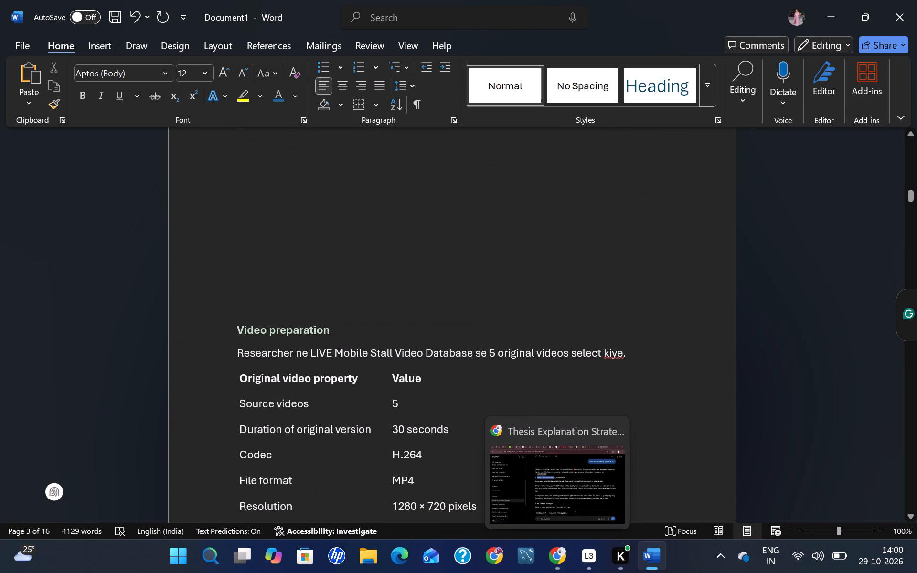
pyautogui.scroll(-1, 663, 273)
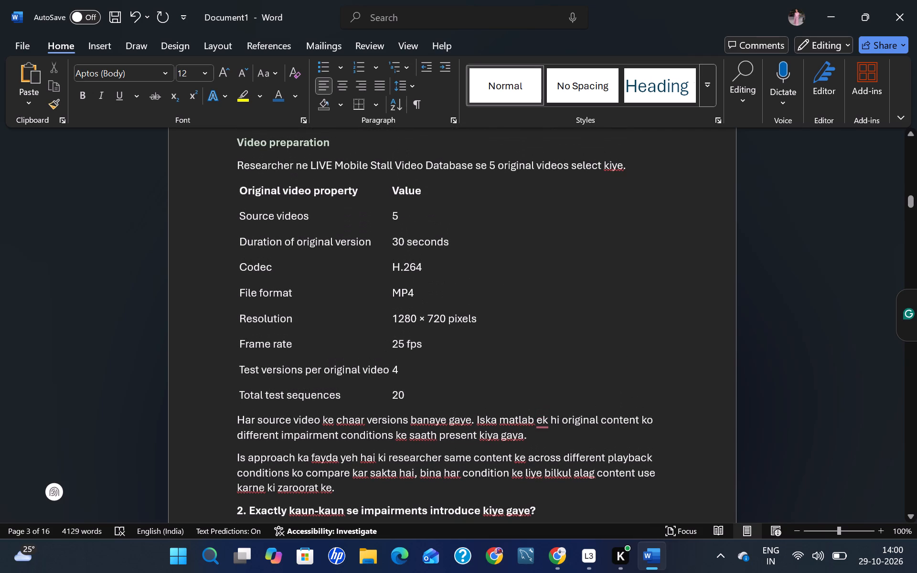
pyautogui.scroll(1, 598, 229)
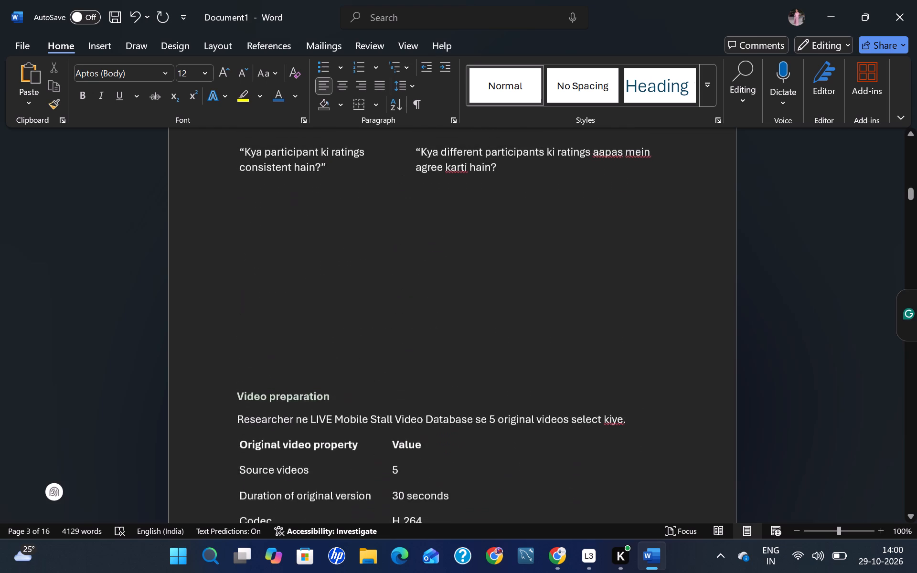
pyautogui.click(236, 406)
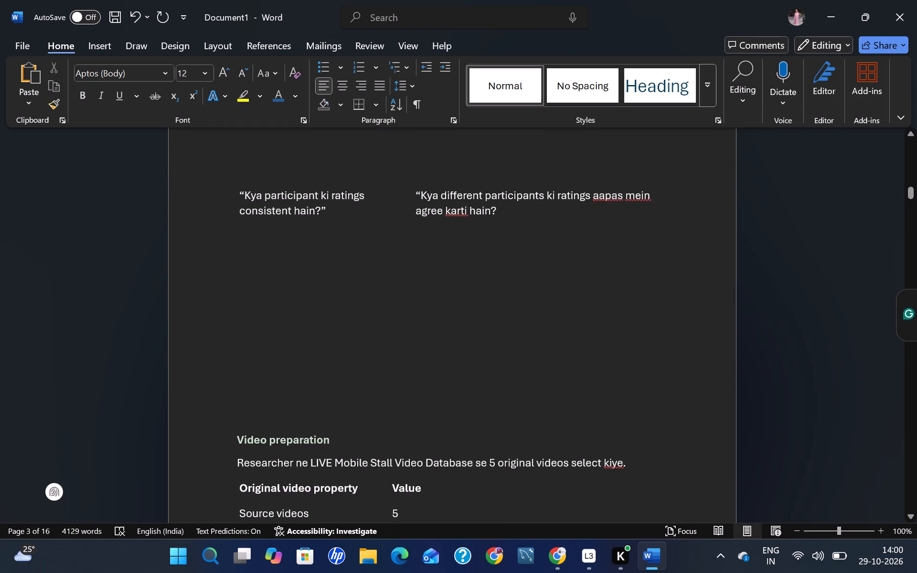
pyautogui.press('Return')
pyautogui.press('Return')
pyautogui.press('Return')
pyautogui.press('Return')
pyautogui.press('Return')
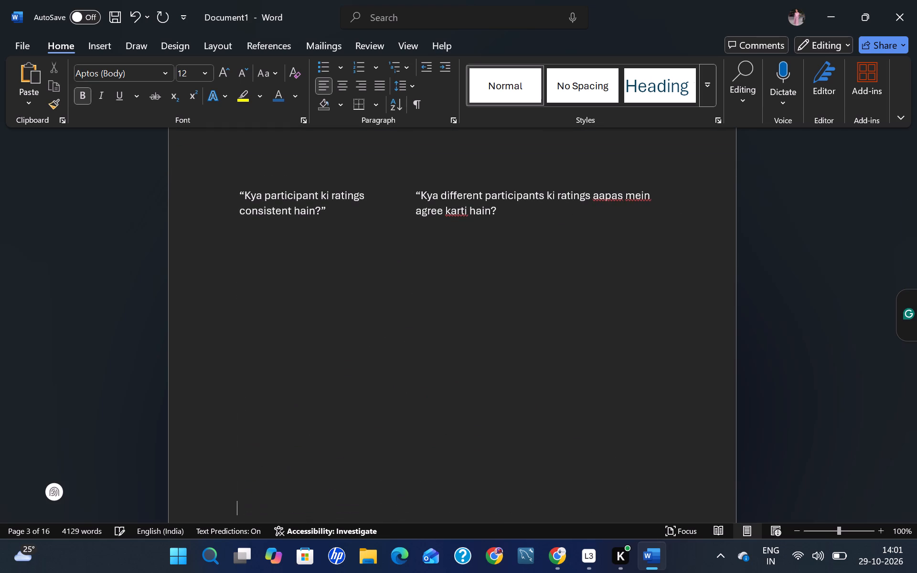
pyautogui.press('Return')
pyautogui.press('Return')
pyautogui.press('Return')
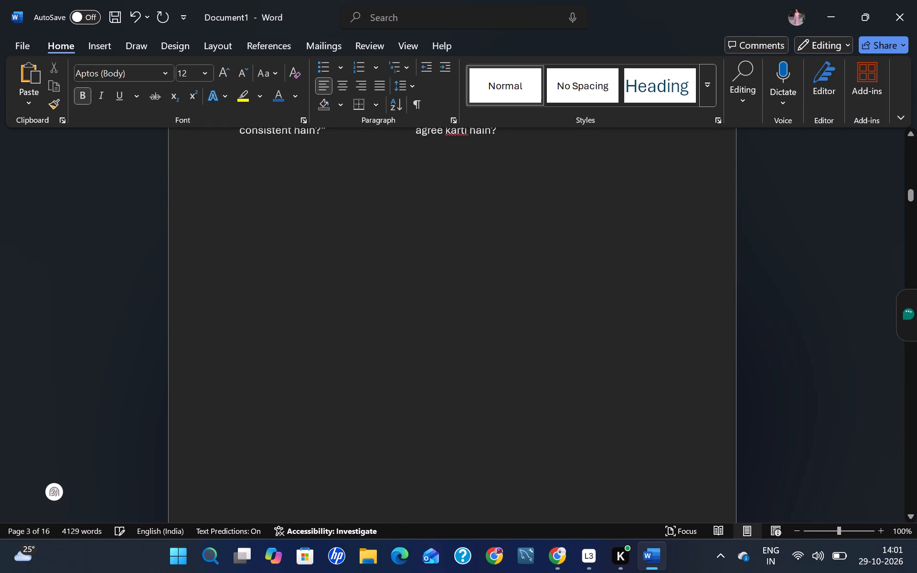
pyautogui.press('Return')
pyautogui.press('Return')
pyautogui.scroll(-1, 236, 406)
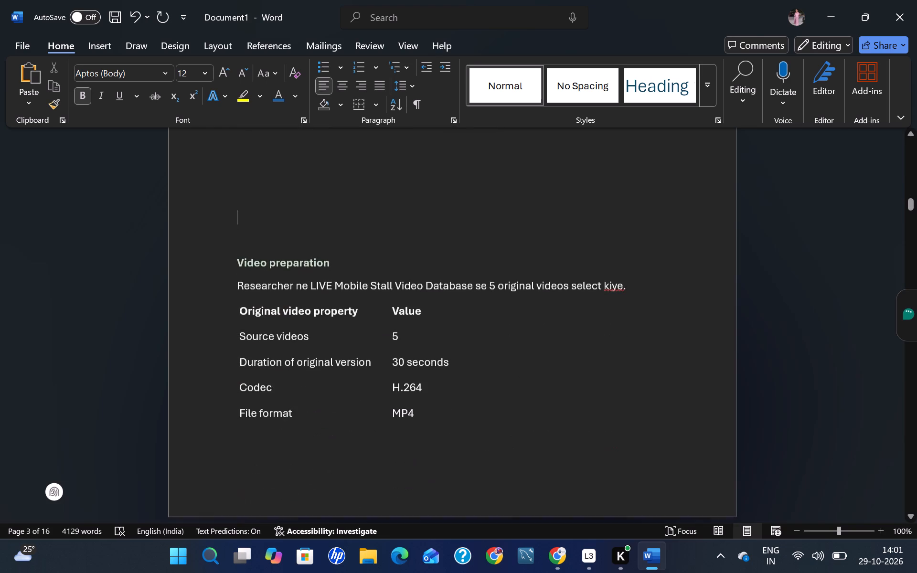
pyautogui.scroll(-1, 236, 406)
pyautogui.press('Return')
pyautogui.press('Return')
pyautogui.press('Return')
pyautogui.press('Return')
pyautogui.press('Return')
pyautogui.press('Return')
pyautogui.press('Return')
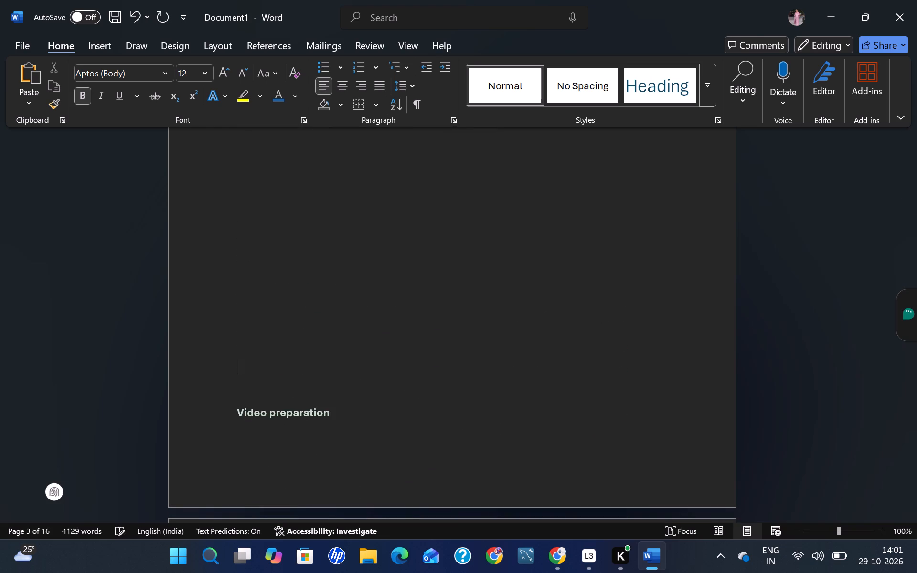
pyautogui.press('Return')
pyautogui.scroll(-3, 236, 406)
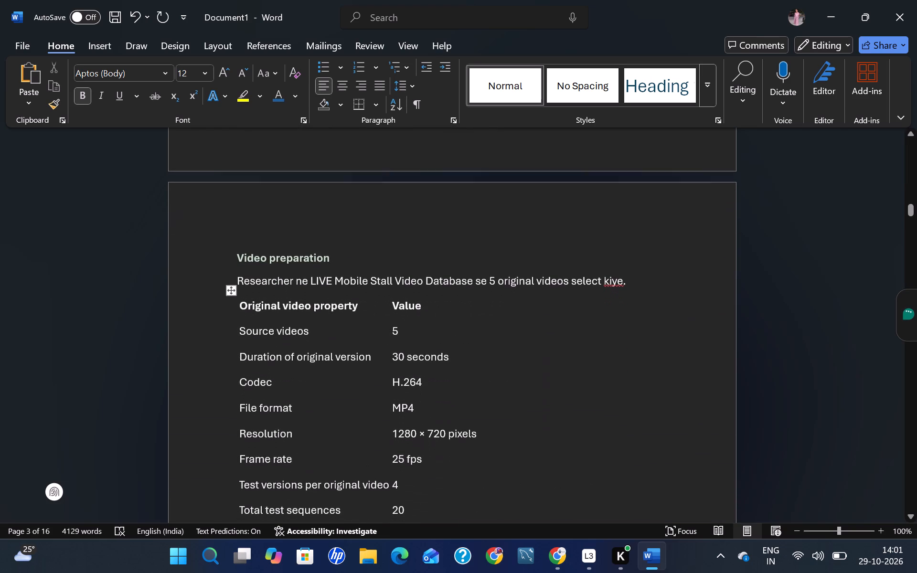
pyautogui.click(232, 242)
# Widen the "Original video property" column slightly to separate its text from the "Value" column.
pyautogui.moveTo(388, 349); pyautogui.dragTo(396, 340)
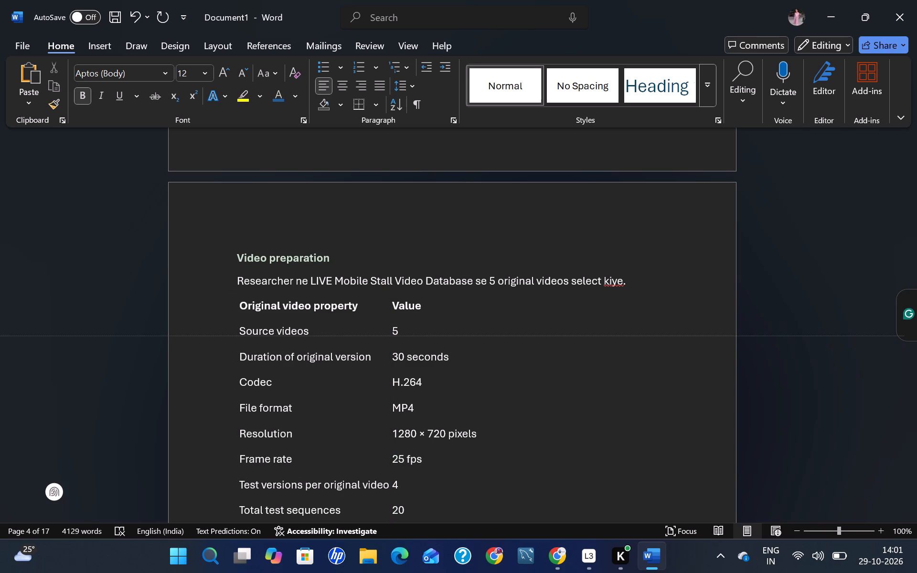
pyautogui.moveTo(396, 340); pyautogui.dragTo(400, 347)
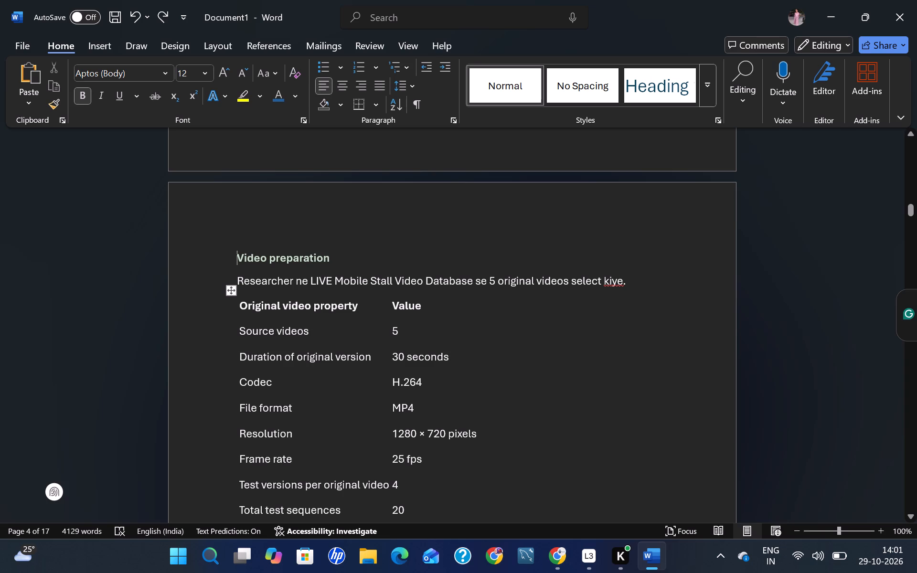
pyautogui.moveTo(385, 297); pyautogui.dragTo(407, 295)
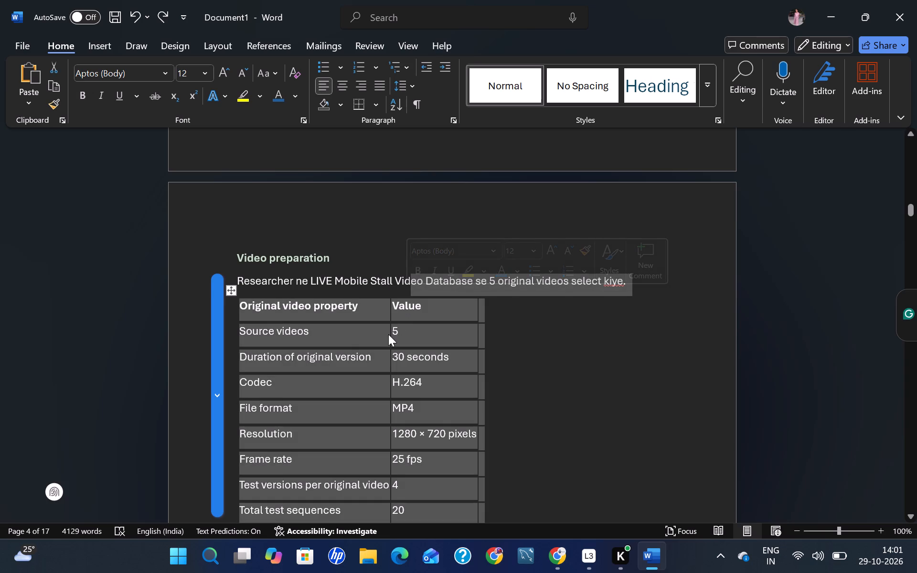
pyautogui.moveTo(390, 339); pyautogui.dragTo(396, 340)
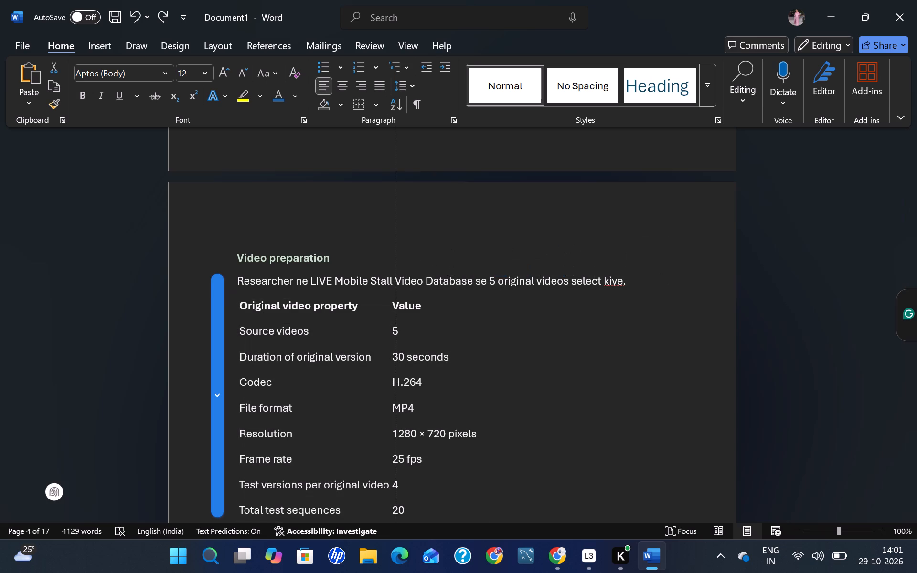
pyautogui.moveTo(396, 340); pyautogui.dragTo(402, 337)
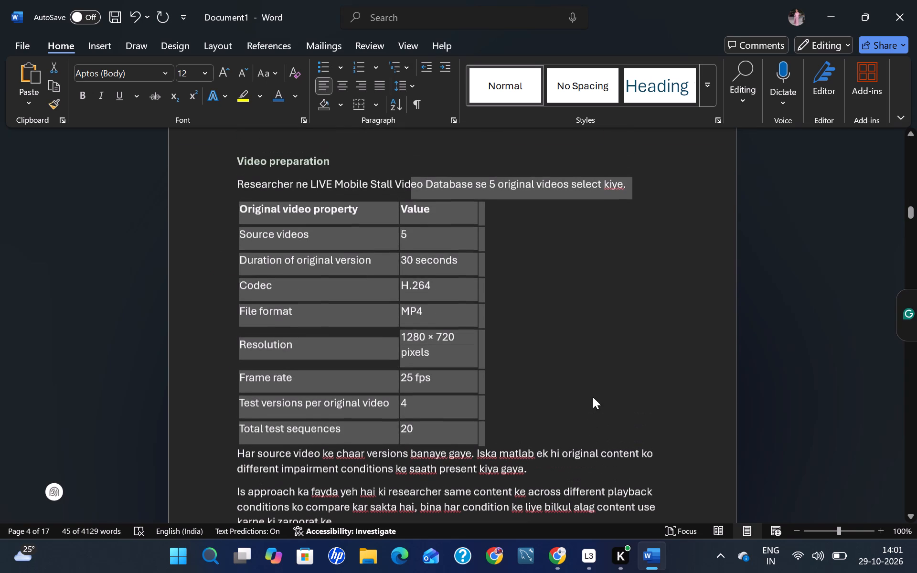
pyautogui.moveTo(234, 194); pyautogui.dragTo(242, 202)
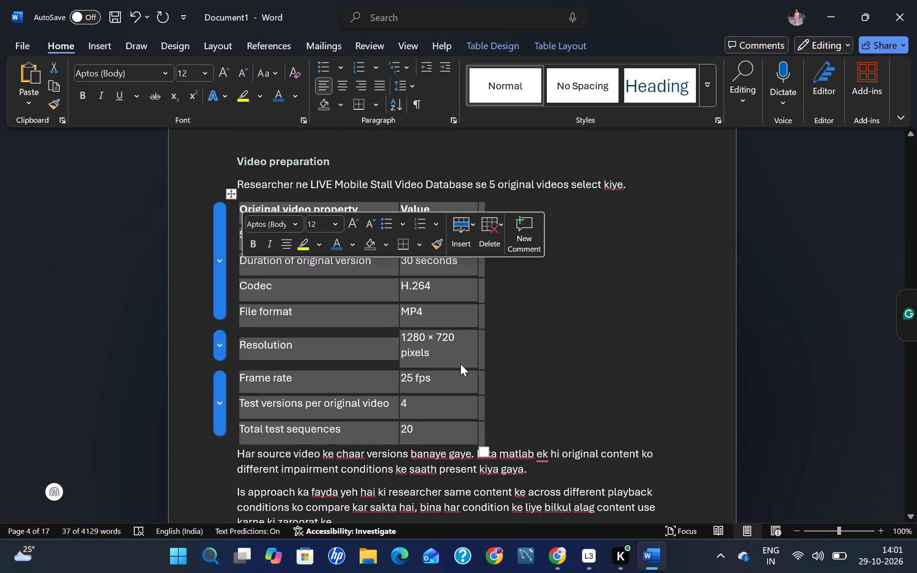
pyautogui.click(625, 400)
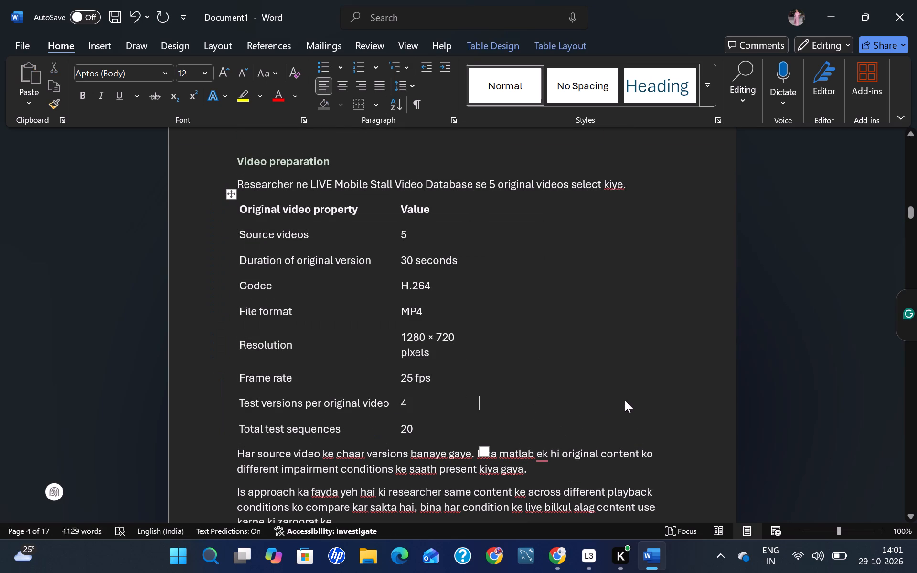
# Colour the heading "2. Exactly kaun-kaun se impairments introduce kiye gaye?" with the darkest shade of the green theme colour.
pyautogui.scroll(-1, 625, 400)
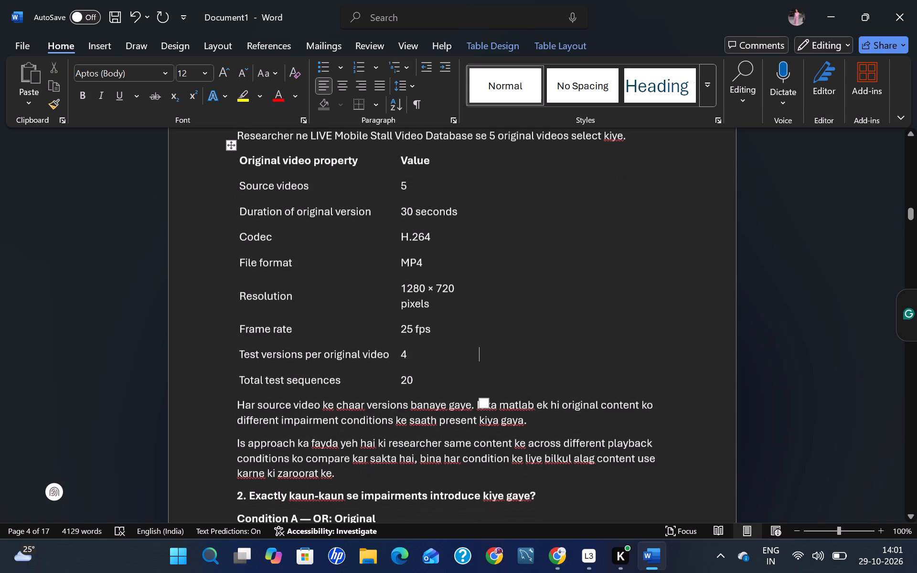
pyautogui.scroll(-2, 625, 400)
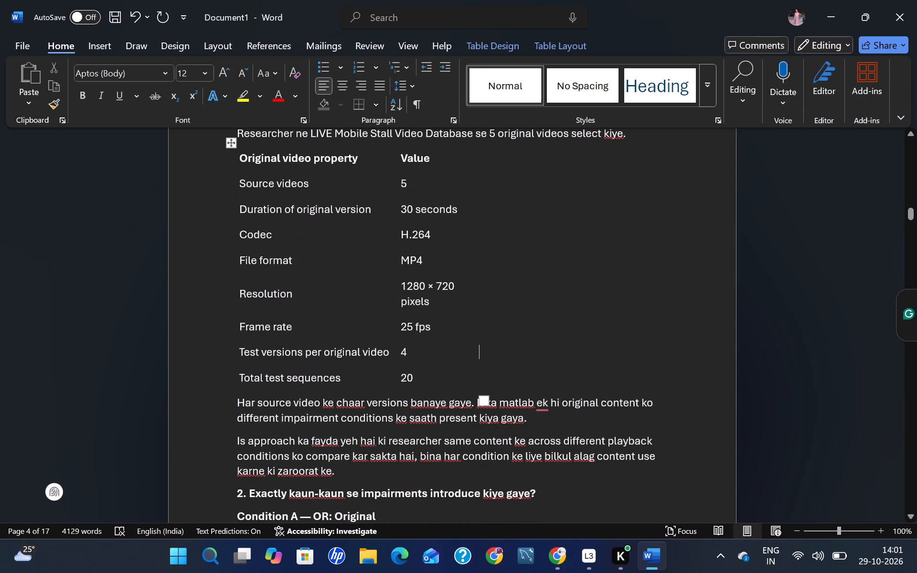
pyautogui.scroll(-1, 625, 400)
pyautogui.click(703, 483)
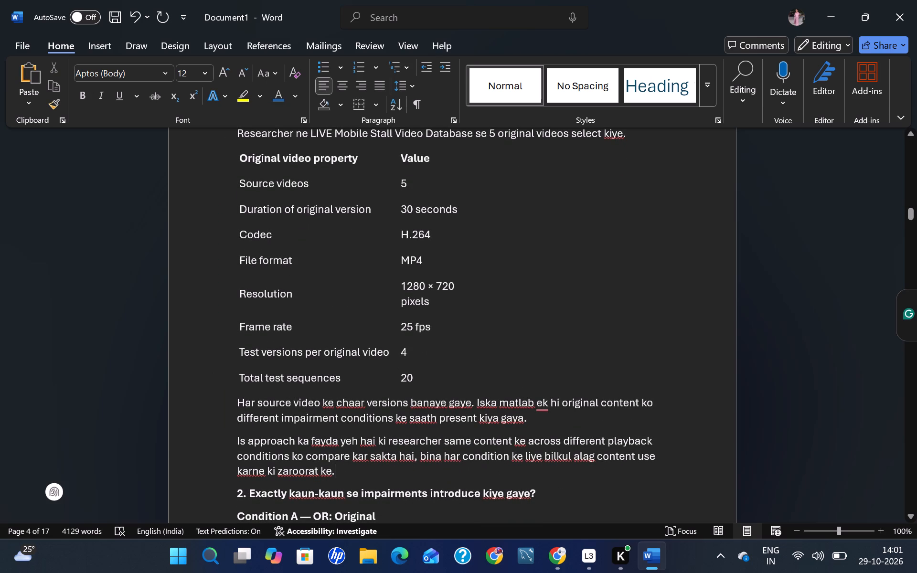
pyautogui.scroll(-1, 672, 457)
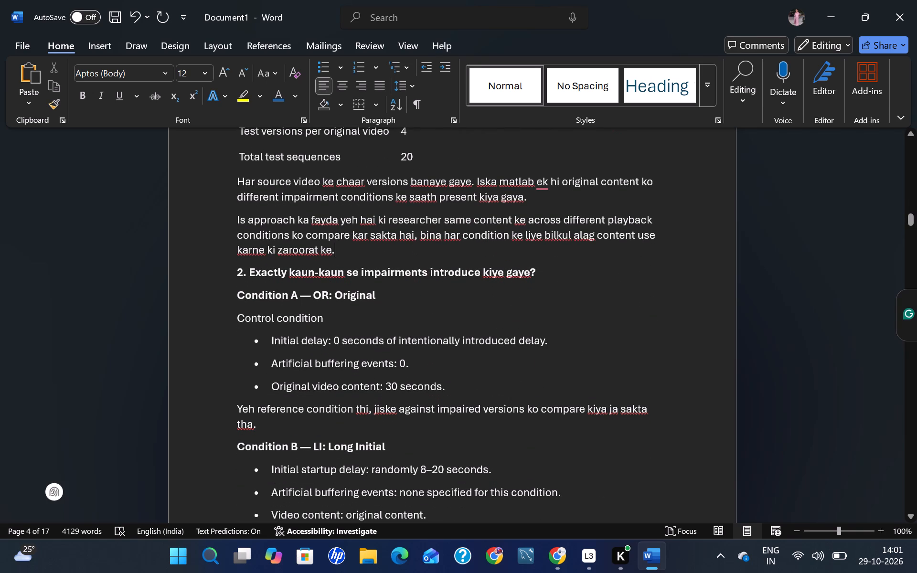
pyautogui.moveTo(235, 268); pyautogui.dragTo(532, 276)
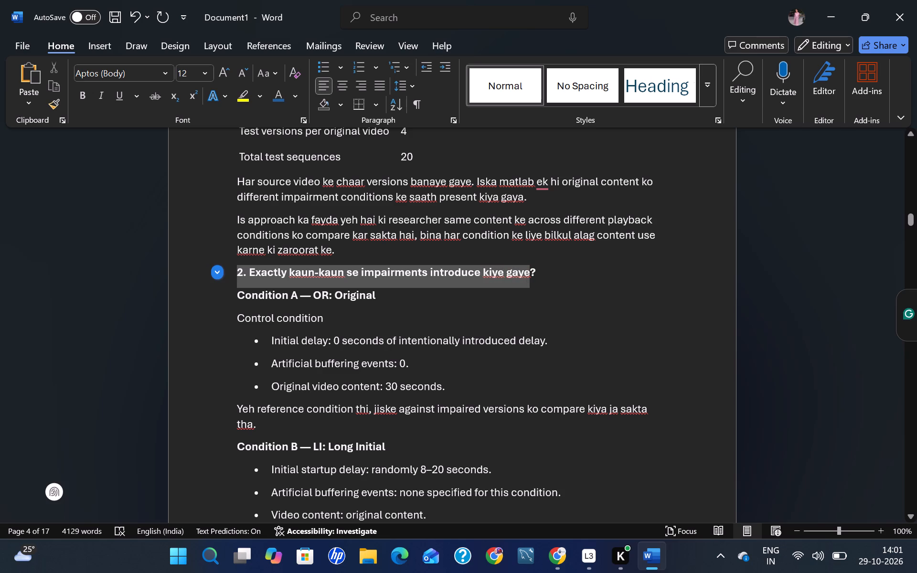
pyautogui.moveTo(532, 276); pyautogui.dragTo(533, 277)
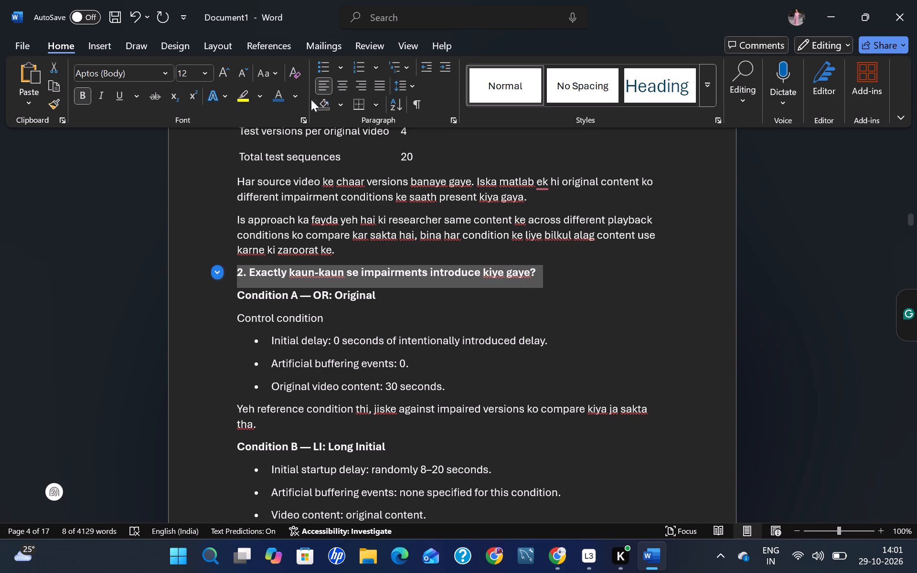
pyautogui.click(299, 95)
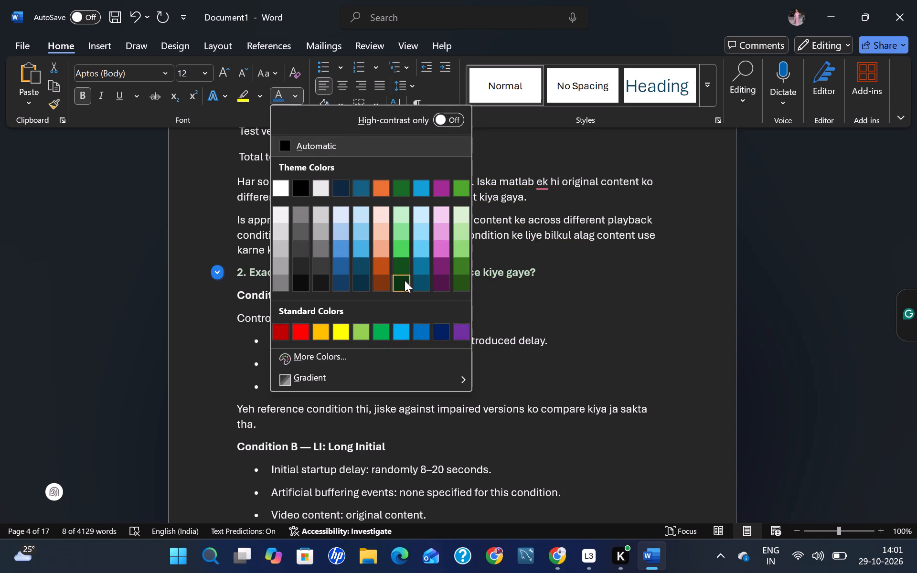
pyautogui.click(405, 280)
pyautogui.click(244, 270)
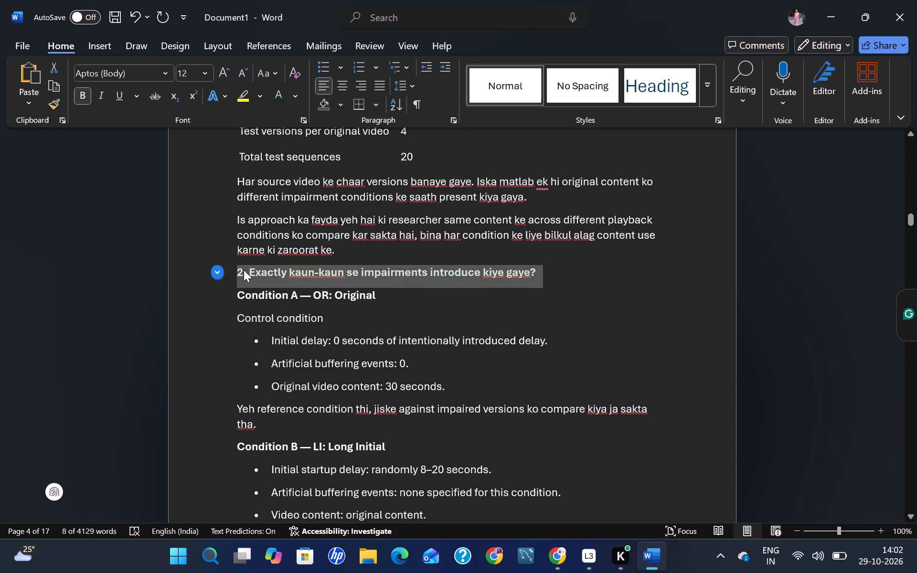
# Insert an empty line above the heading "2. Exactly kaun-kaun se impairments introduce kiye gaye?".
pyautogui.click(431, 253)
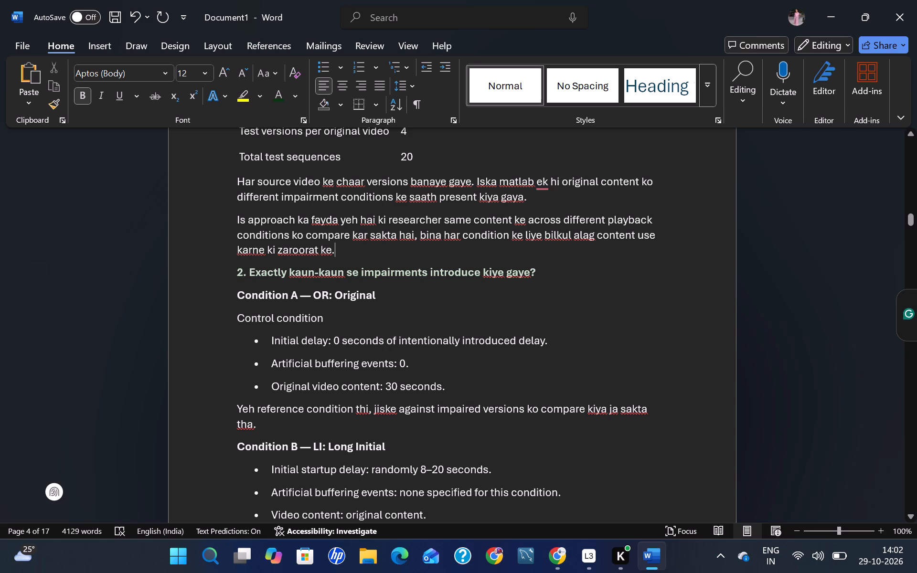
pyautogui.press('Return')
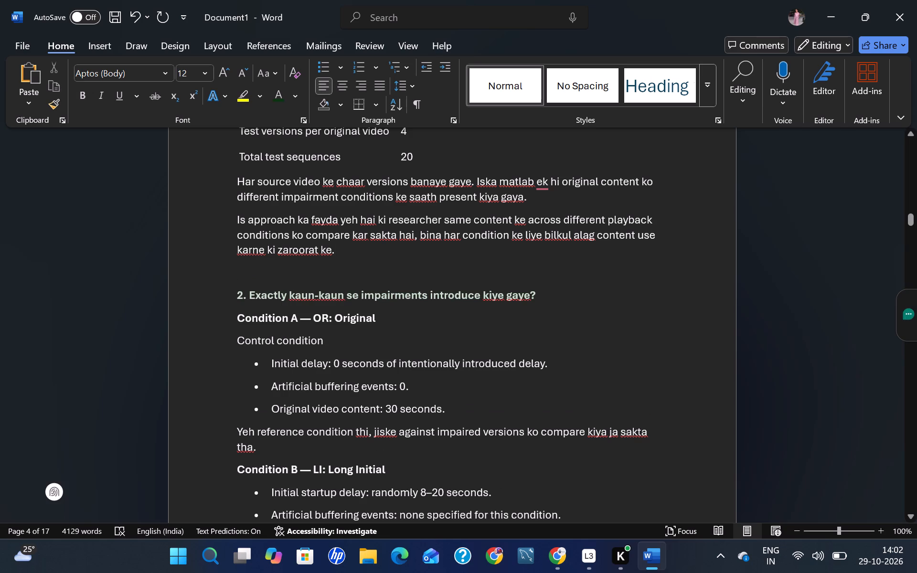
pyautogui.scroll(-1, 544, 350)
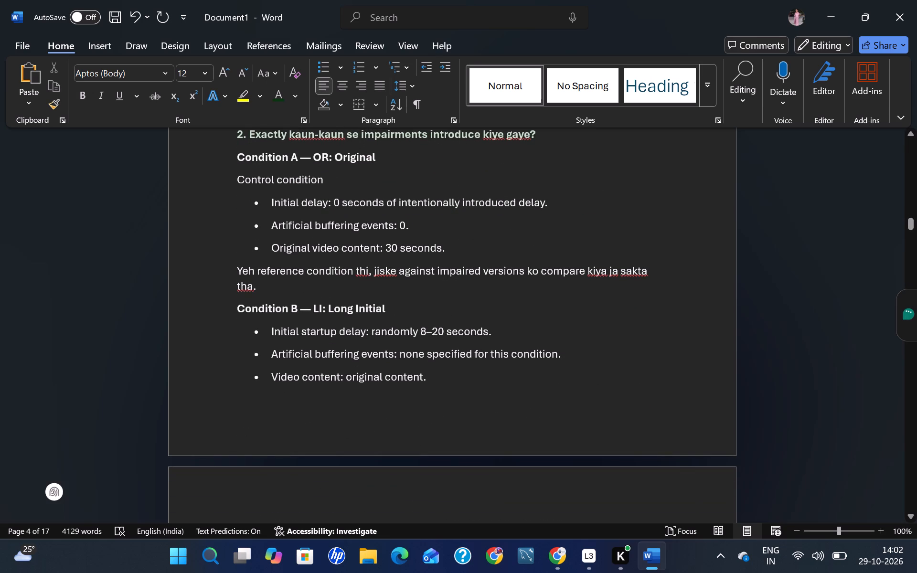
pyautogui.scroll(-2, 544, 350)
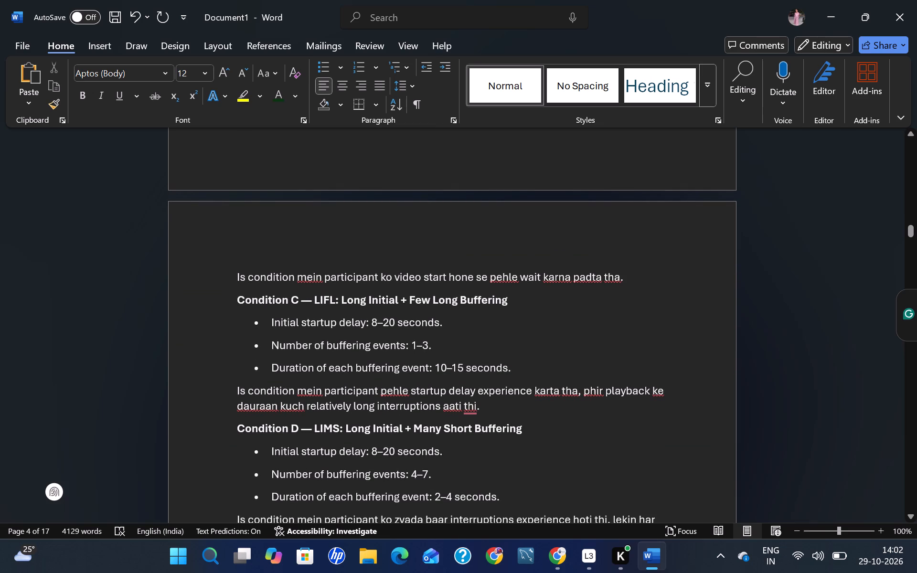
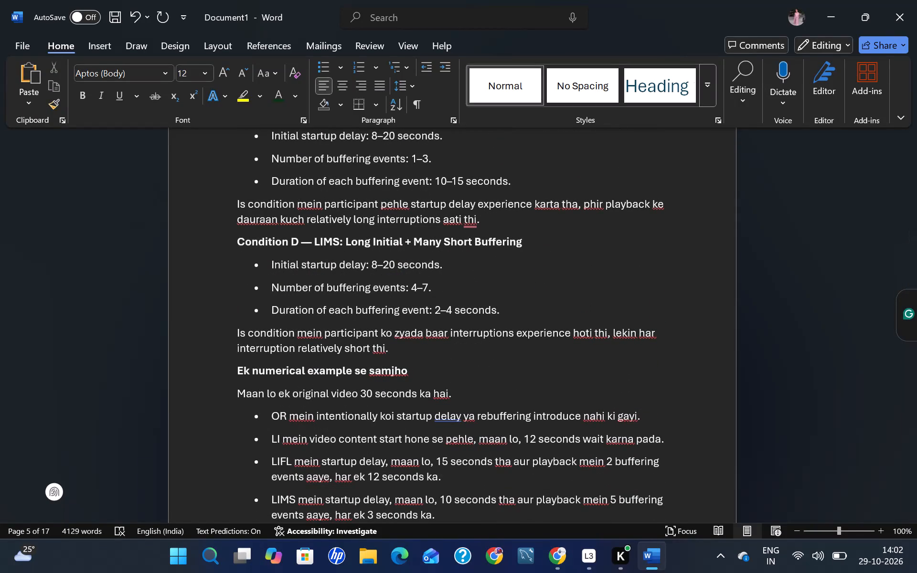
# Delete the whole "Ek numerical example se samjho" section, from its heading down to the paragraph before "3. Kya yeh actual network impairment tha?".
pyautogui.scroll(-1, 544, 350)
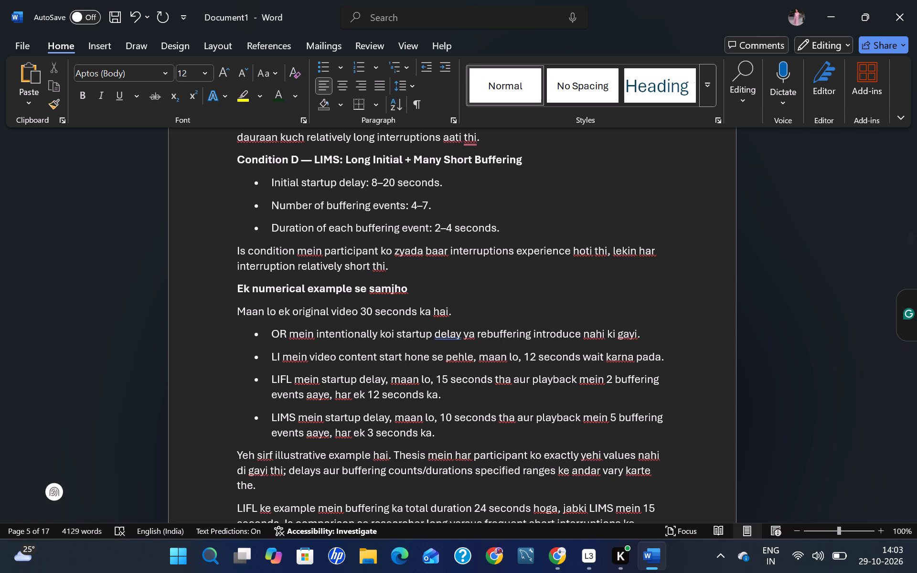
pyautogui.scroll(-1, 561, 303)
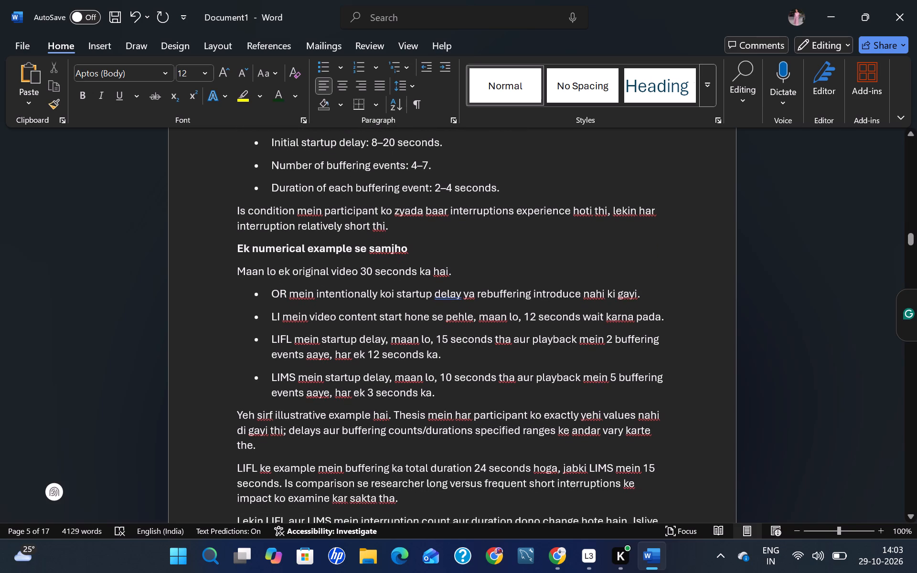
pyautogui.scroll(-2, 561, 303)
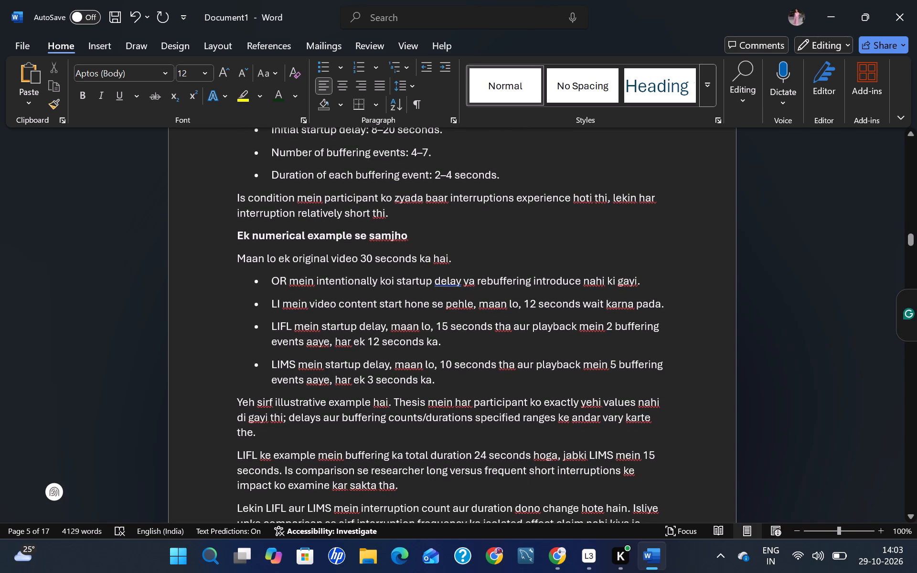
pyautogui.scroll(-1, 561, 303)
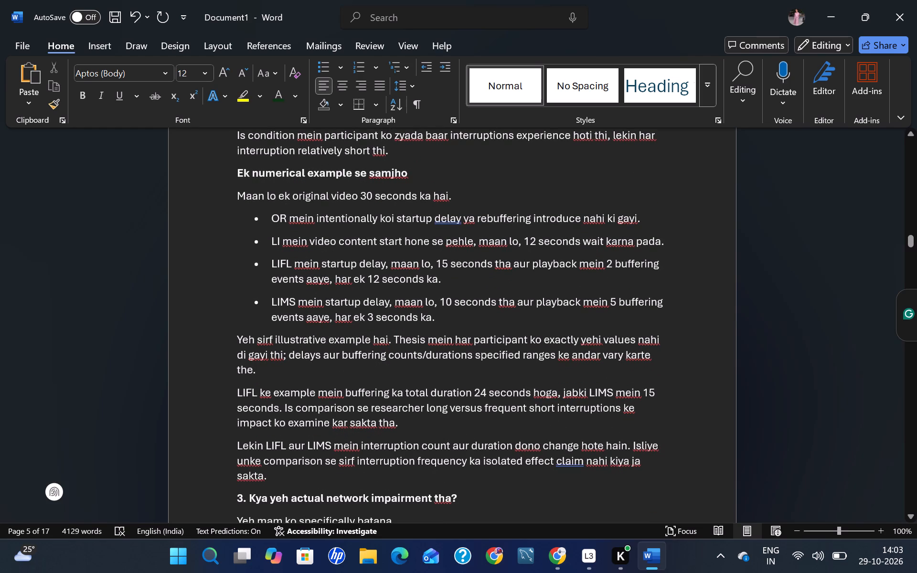
pyautogui.scroll(-3, 561, 303)
pyautogui.scroll(1, 561, 303)
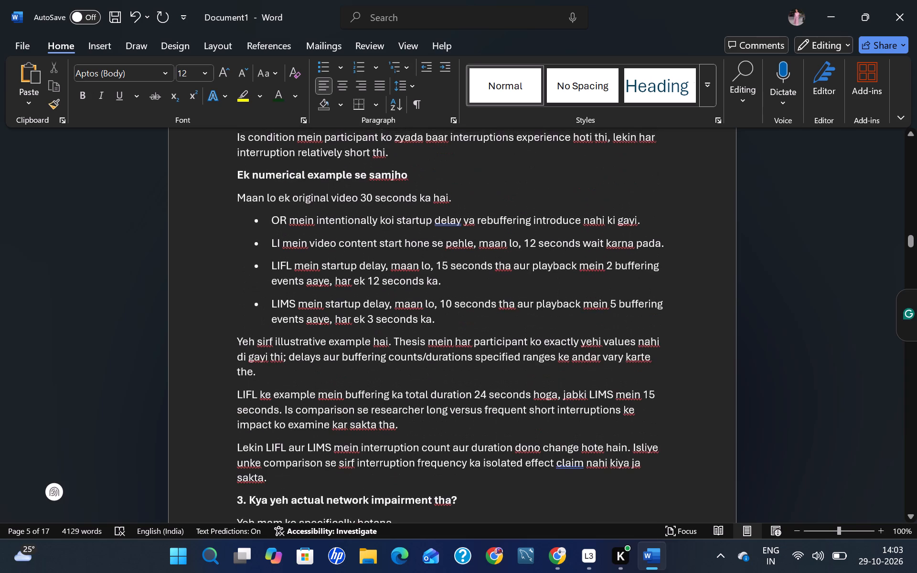
pyautogui.scroll(2, 561, 303)
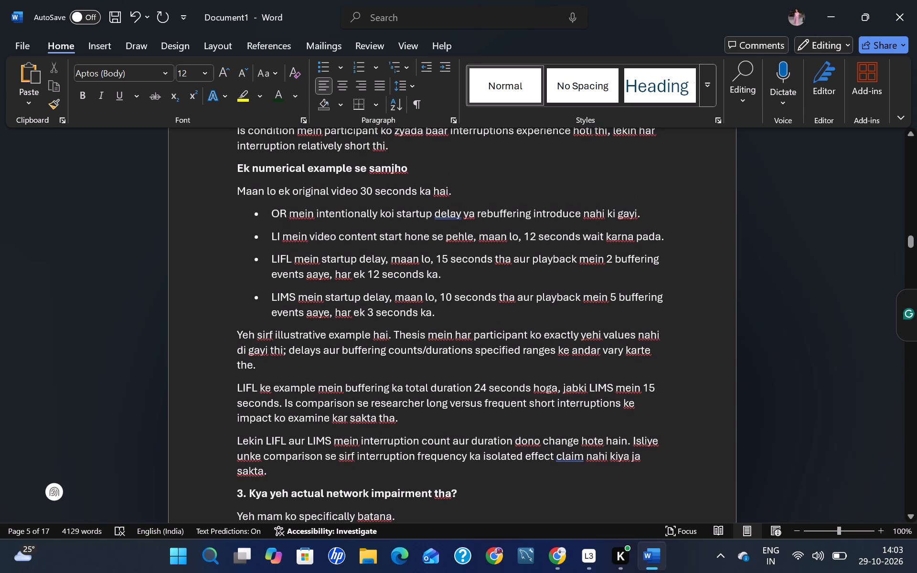
pyautogui.moveTo(236, 165); pyautogui.dragTo(299, 380)
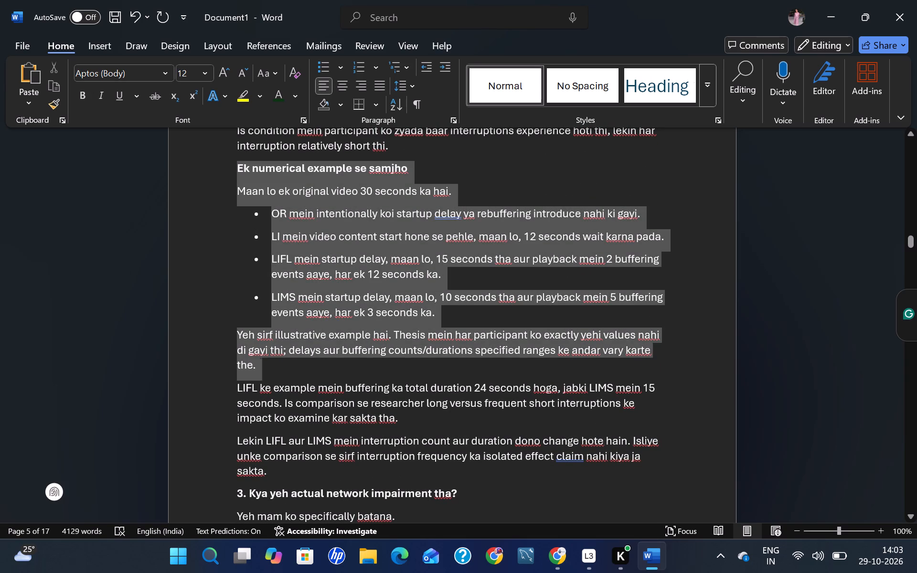
pyautogui.moveTo(299, 380); pyautogui.dragTo(324, 512)
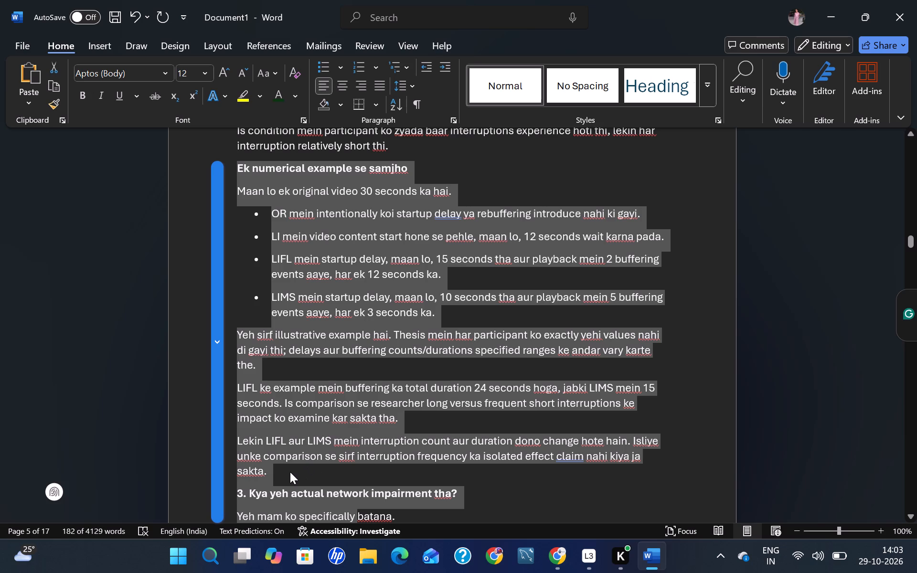
pyautogui.click(290, 472)
pyautogui.moveTo(281, 471); pyautogui.dragTo(255, 197)
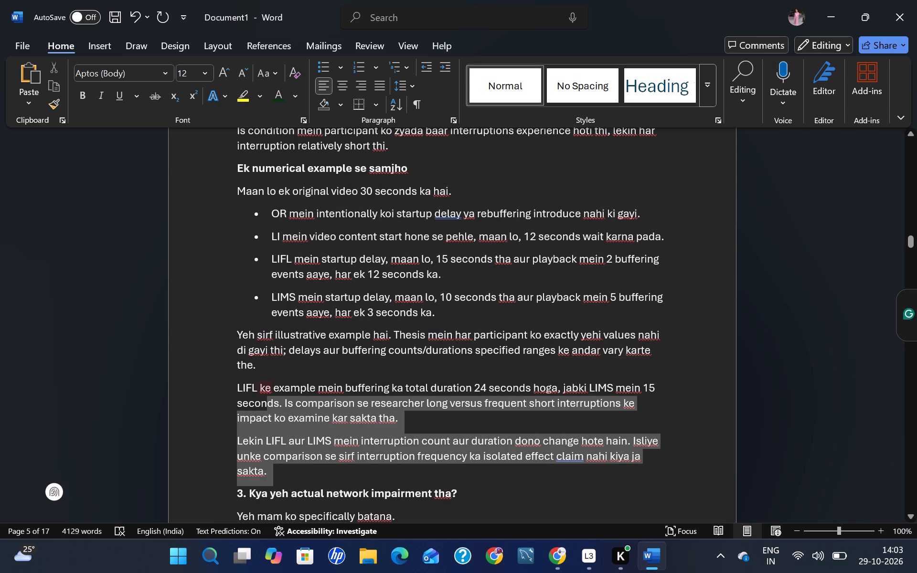
pyautogui.moveTo(255, 197); pyautogui.dragTo(238, 178)
pyautogui.press('BackSpace')
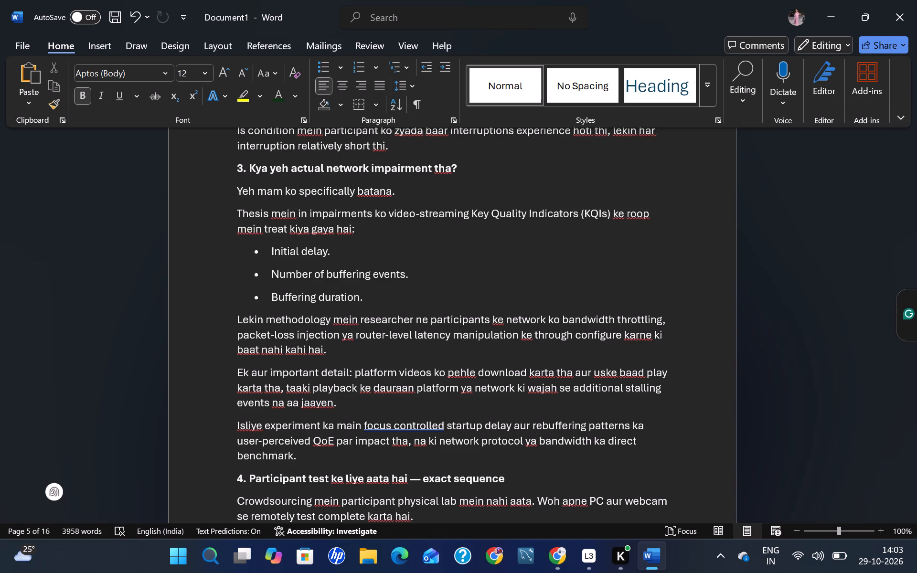
# Delete the line "Yeh mam ko specifically batana." below the heading "3. Kya yeh actual network impairment tha?".
pyautogui.scroll(1, 466, 251)
pyautogui.click(402, 231)
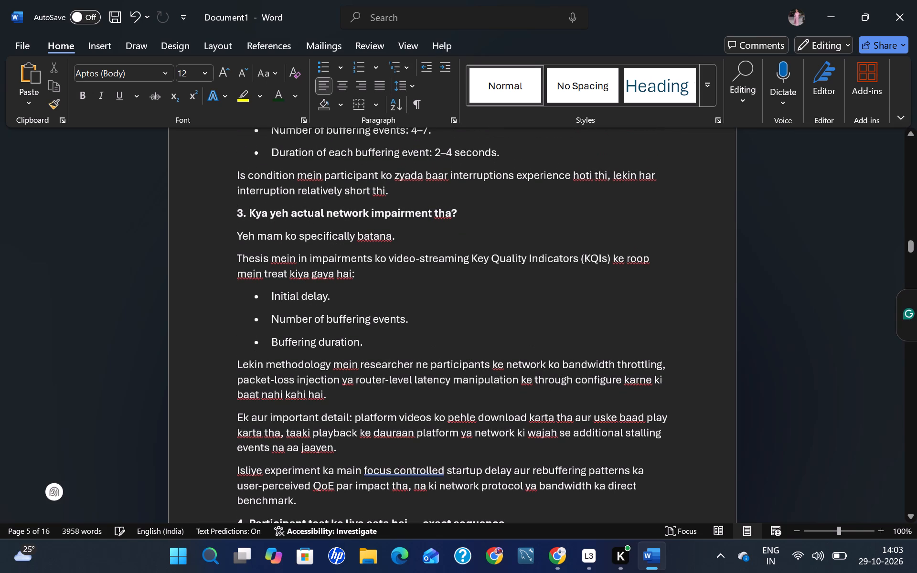
pyautogui.press('BackSpace')
pyautogui.press('BackSpace')
pyautogui.press('BackSpace')
pyautogui.press('BackSpace')
pyautogui.press('BackSpace')
pyautogui.press('BackSpace')
pyautogui.press('BackSpace')
pyautogui.press('BackSpace')
pyautogui.press('BackSpace')
pyautogui.press('BackSpace')
pyautogui.press('BackSpace')
pyautogui.press('BackSpace')
pyautogui.press('BackSpace')
pyautogui.press('BackSpace')
pyautogui.press('BackSpace')
pyautogui.press('BackSpace')
pyautogui.press('BackSpace')
pyautogui.press('BackSpace')
pyautogui.press('BackSpace')
pyautogui.press('BackSpace')
pyautogui.press('BackSpace')
pyautogui.press('BackSpace')
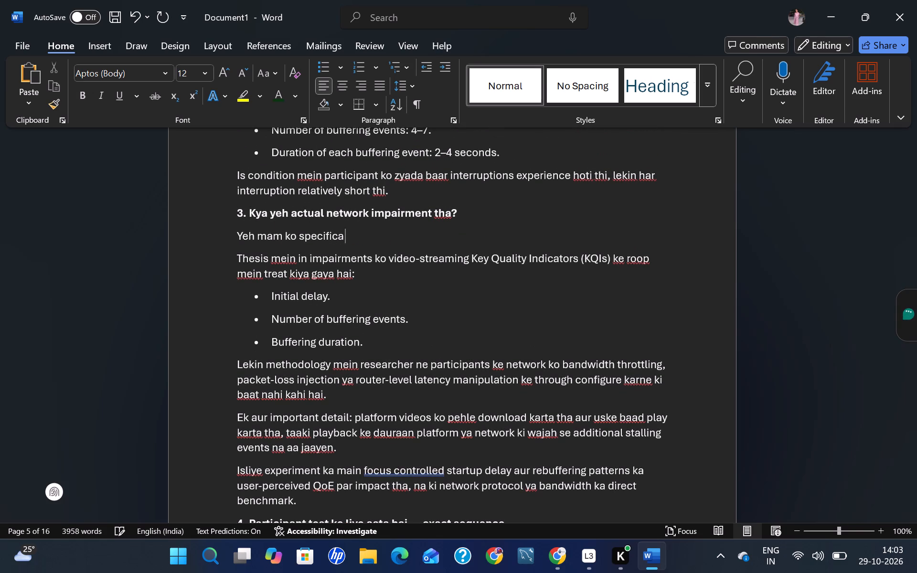
pyautogui.press('BackSpace')
pyautogui.press('BackSpace')
pyautogui.press('BackSpace')
pyautogui.press('BackSpace')
pyautogui.press('BackSpace')
pyautogui.press('BackSpace')
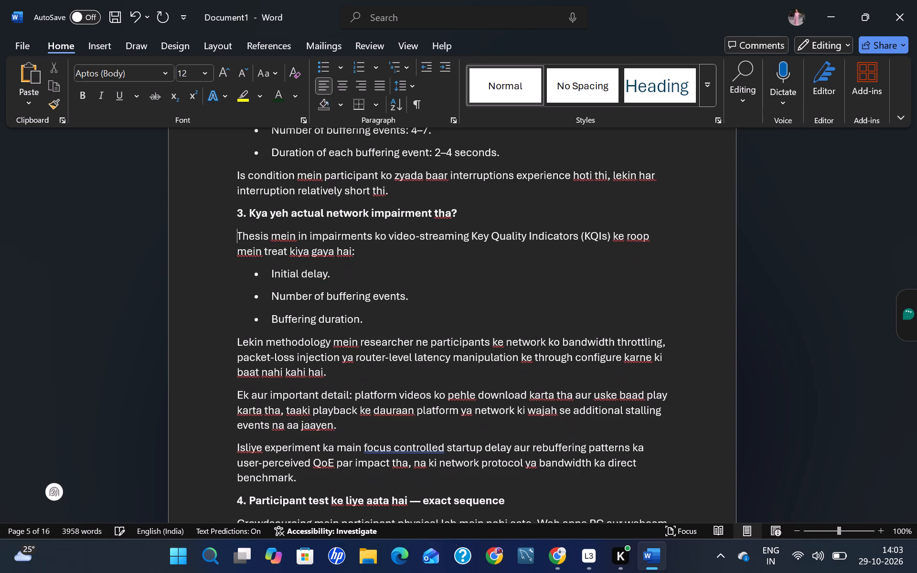
# Replace the number "3." before "Kya yeh actual network impairment tha?" with the label "Ques :".
pyautogui.click(250, 215)
pyautogui.press('BackSpace')
pyautogui.press('BackSpace')
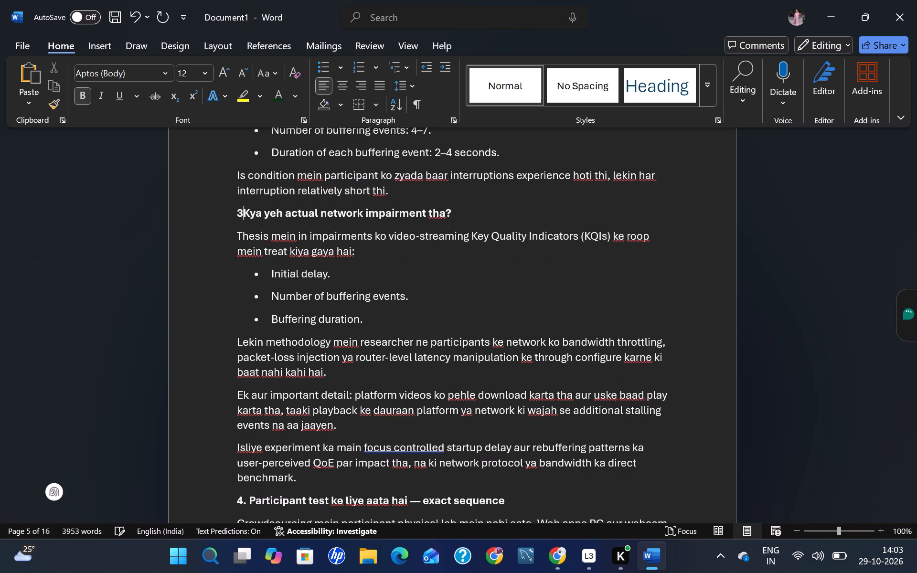
pyautogui.press('BackSpace')
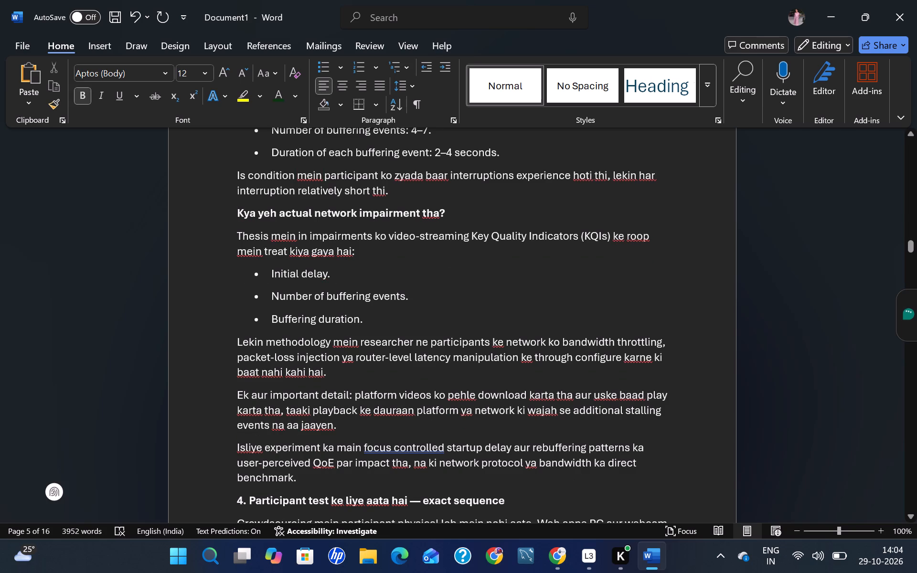
pyautogui.write('ues')
pyautogui.press('space')
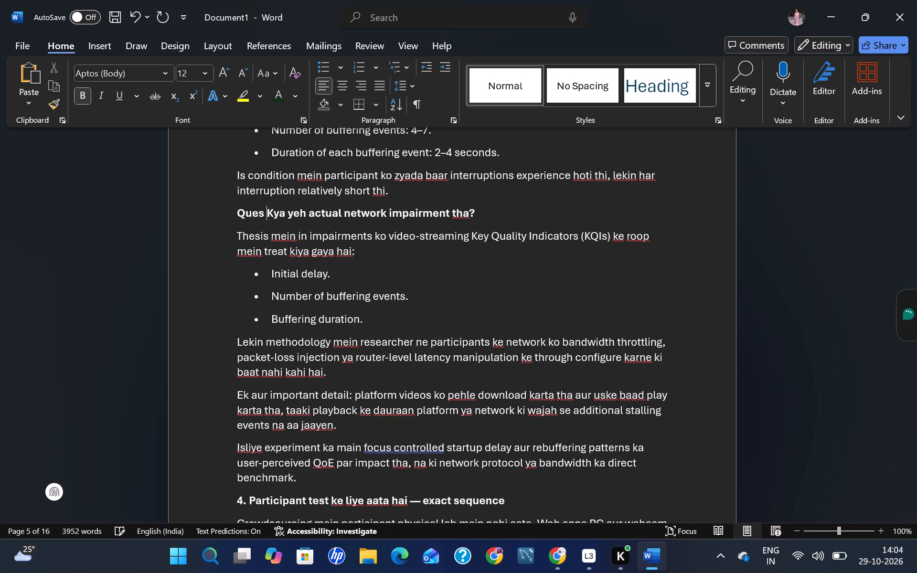
pyautogui.write(':')
pyautogui.press('space')
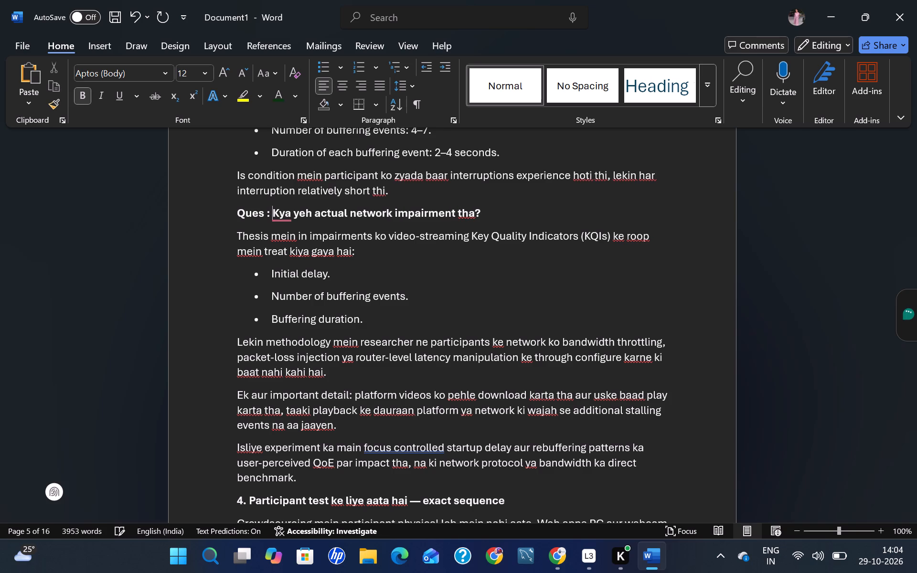
# Remove the bold from the line "Ques : Kya yeh actual network impairment tha?" and apply the last-used dark green font colour.
pyautogui.moveTo(482, 212); pyautogui.dragTo(338, 217)
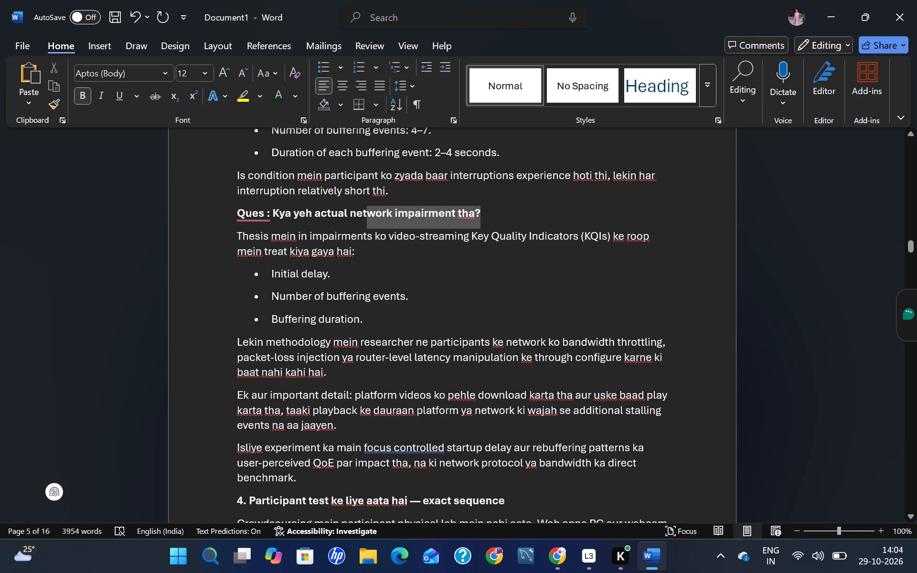
pyautogui.moveTo(338, 217); pyautogui.dragTo(233, 210)
pyautogui.click(76, 96)
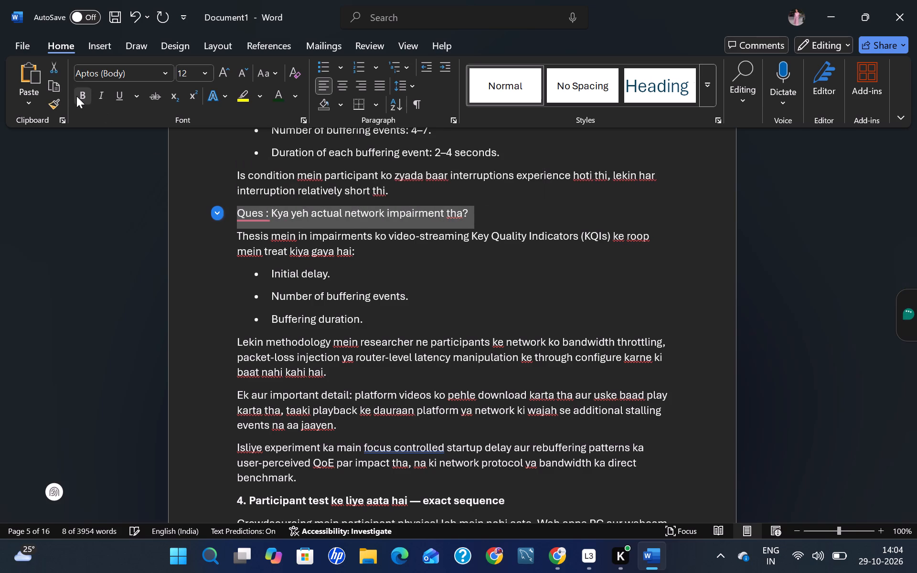
pyautogui.click(292, 96)
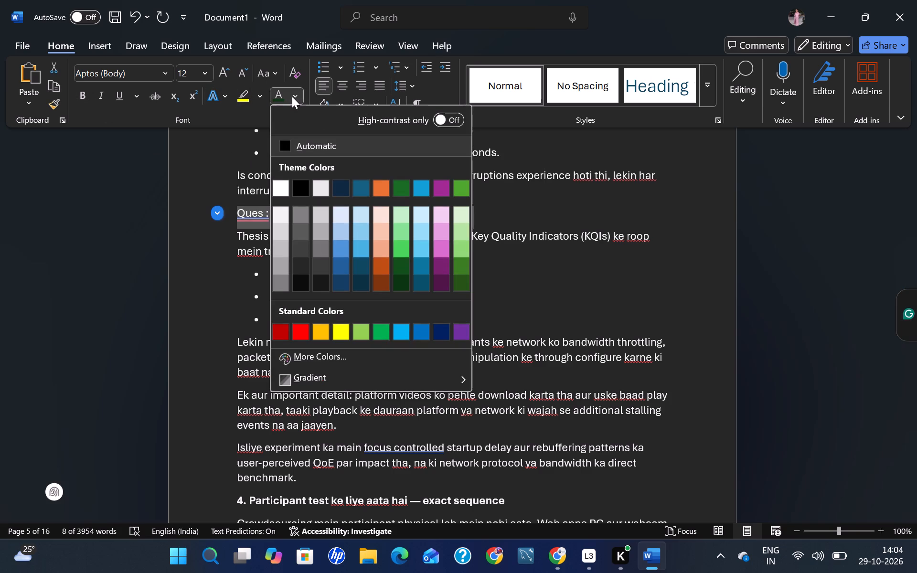
pyautogui.click(280, 96)
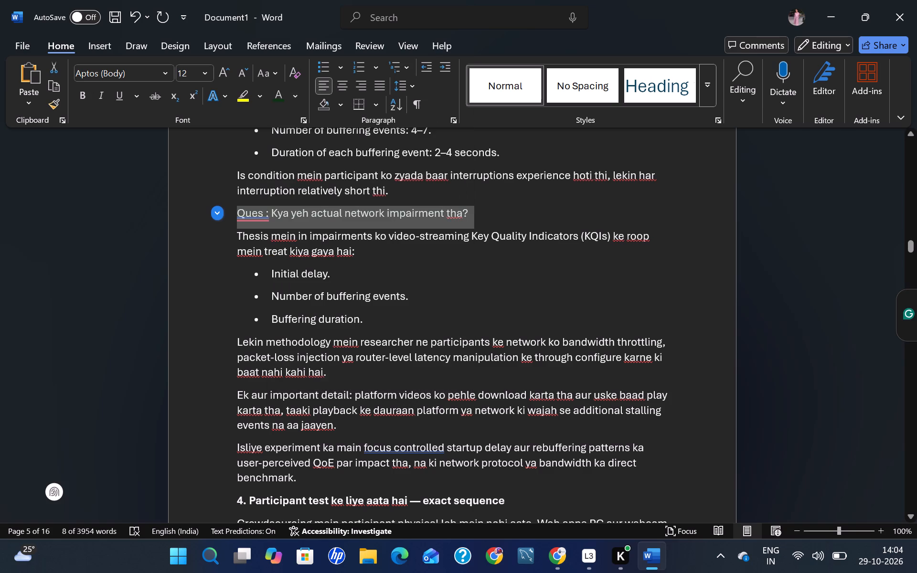
# Insert the label "Ans :" before the paragraph starting "Thesis mein in impairments ko video-streaming".
pyautogui.click(234, 240)
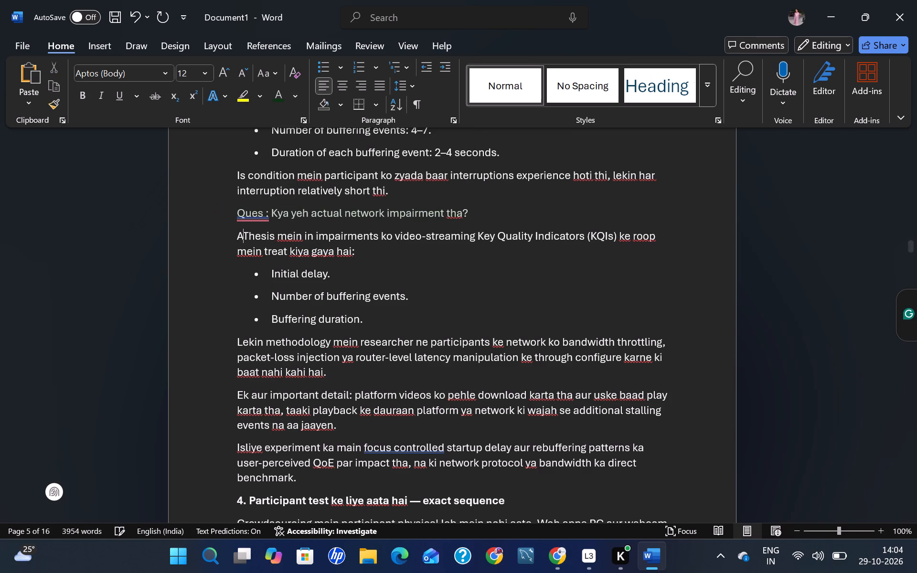
pyautogui.write('ns :')
pyautogui.press('space')
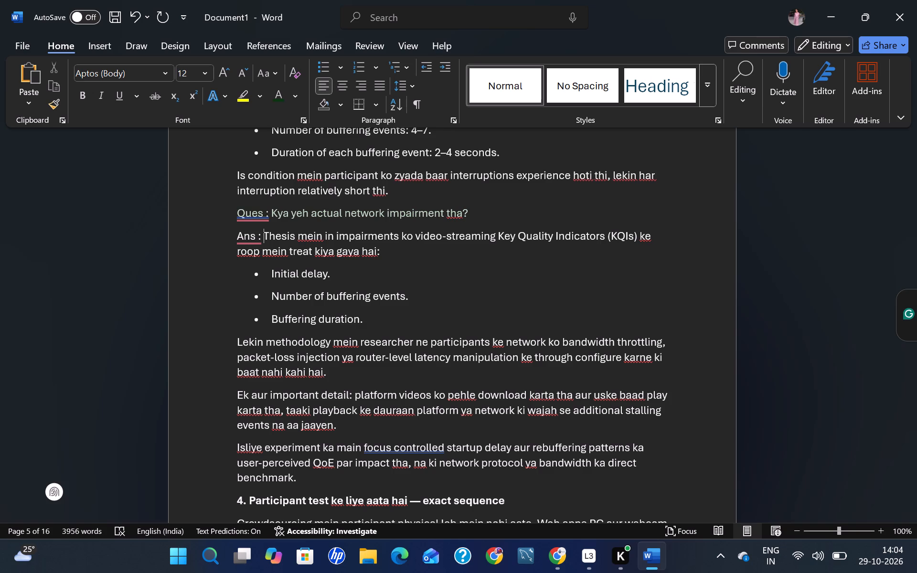
# Remove "Ek aur" from the start of the "important detail" paragraph and capitalise its first word as "Important".
pyautogui.click(268, 396)
pyautogui.press('BackSpace')
pyautogui.press('BackSpace')
pyautogui.press('BackSpace')
pyautogui.press('BackSpace')
pyautogui.press('BackSpace')
pyautogui.press('BackSpace')
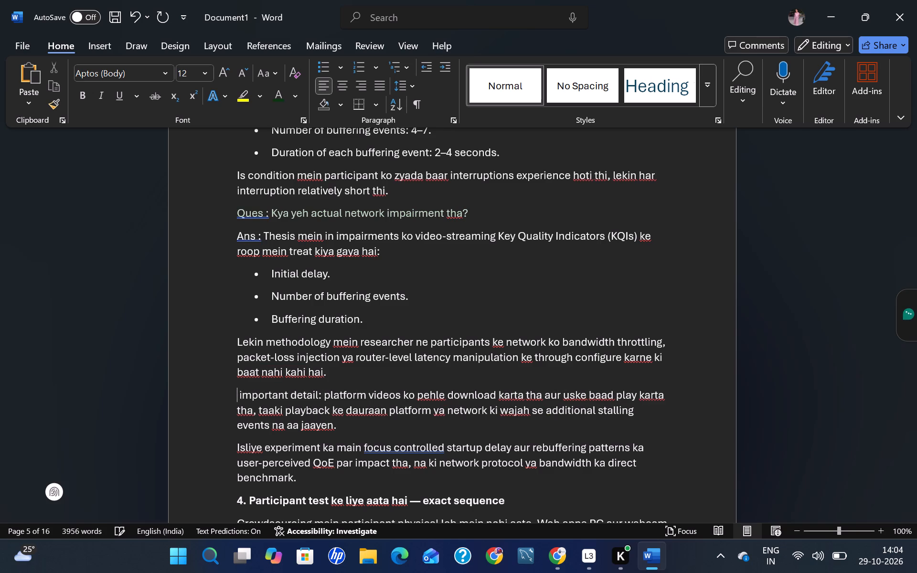
pyautogui.press('Right')
pyautogui.press('Right')
pyautogui.press('BackSpace')
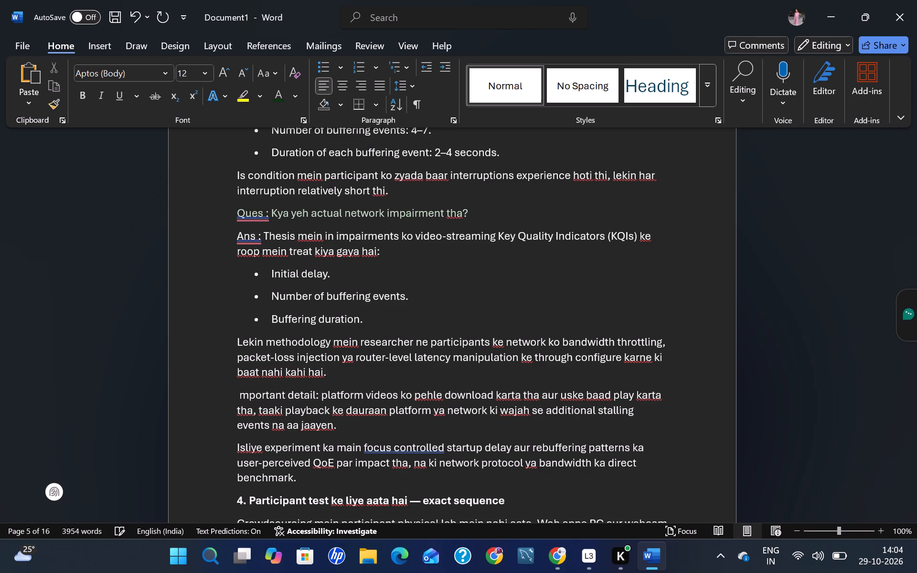
pyautogui.press('Left')
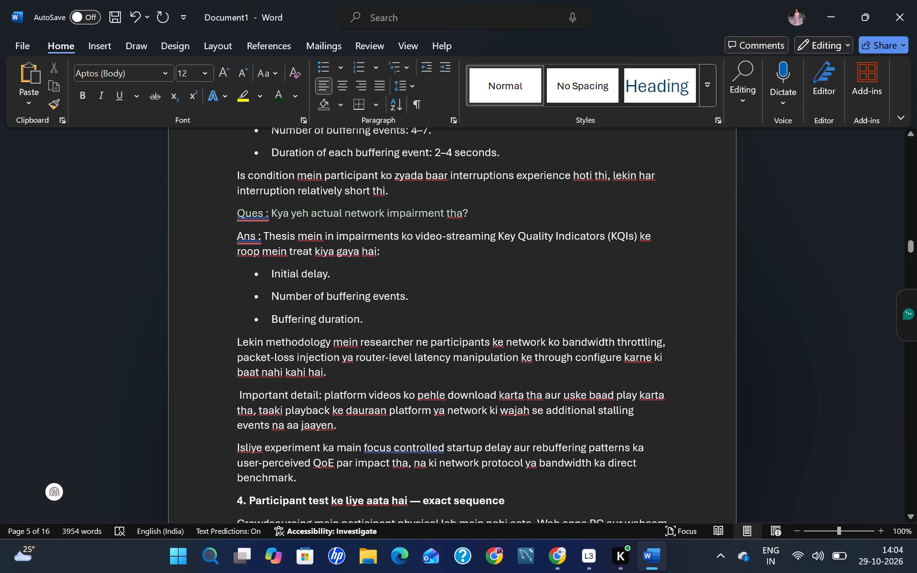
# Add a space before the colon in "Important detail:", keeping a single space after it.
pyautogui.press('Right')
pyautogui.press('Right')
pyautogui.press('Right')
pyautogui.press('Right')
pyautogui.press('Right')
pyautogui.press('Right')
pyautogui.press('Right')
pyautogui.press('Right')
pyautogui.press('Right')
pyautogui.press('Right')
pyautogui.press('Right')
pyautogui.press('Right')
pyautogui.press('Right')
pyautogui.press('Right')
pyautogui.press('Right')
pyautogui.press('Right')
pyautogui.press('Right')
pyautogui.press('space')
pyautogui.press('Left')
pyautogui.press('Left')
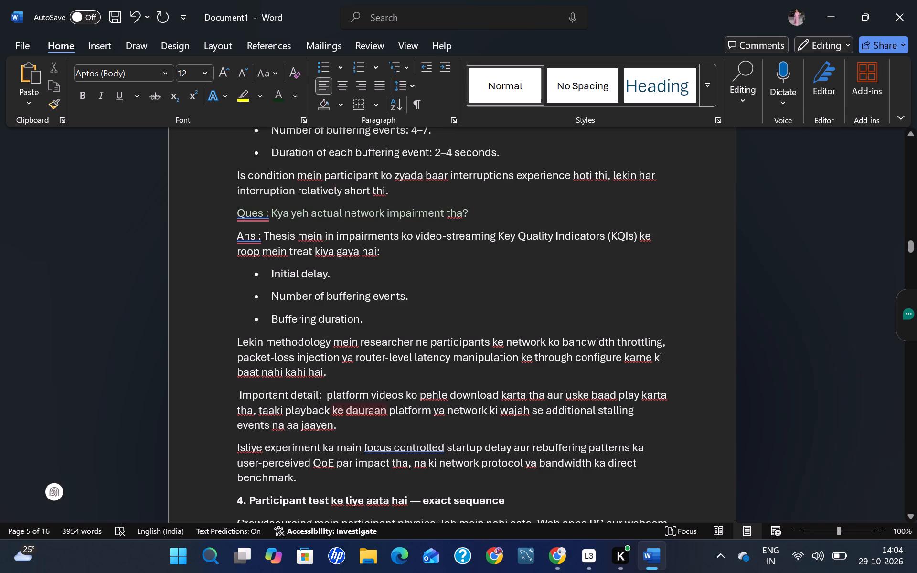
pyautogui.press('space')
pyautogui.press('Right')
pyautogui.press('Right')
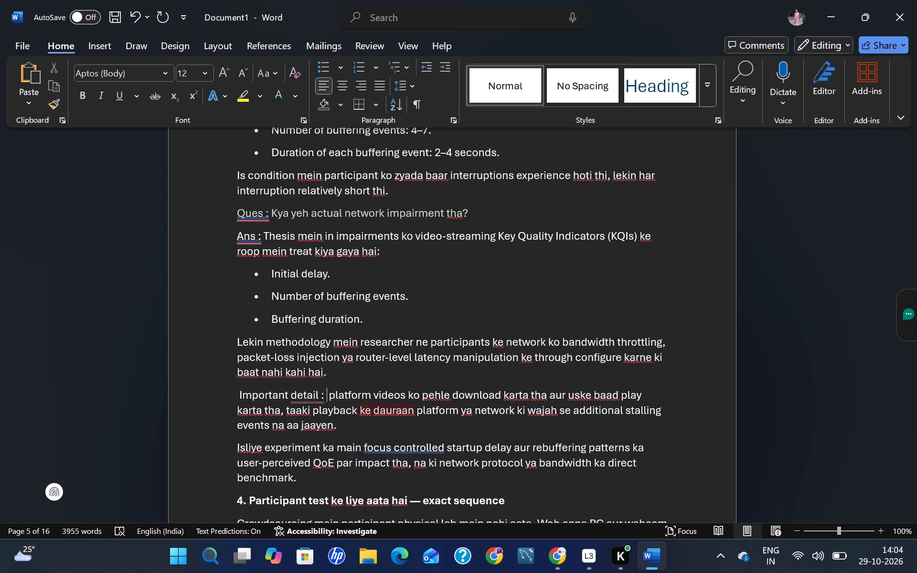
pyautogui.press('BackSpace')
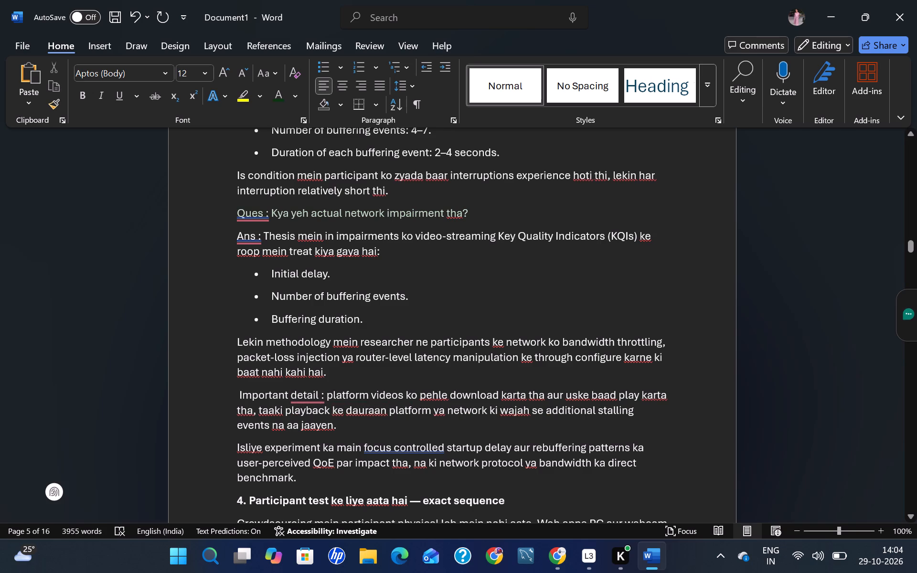
# Close the gap before the colon in "Important detail" and make the label "Important detail:" bold.
pyautogui.click(319, 432)
pyautogui.moveTo(321, 393); pyautogui.dragTo(260, 394)
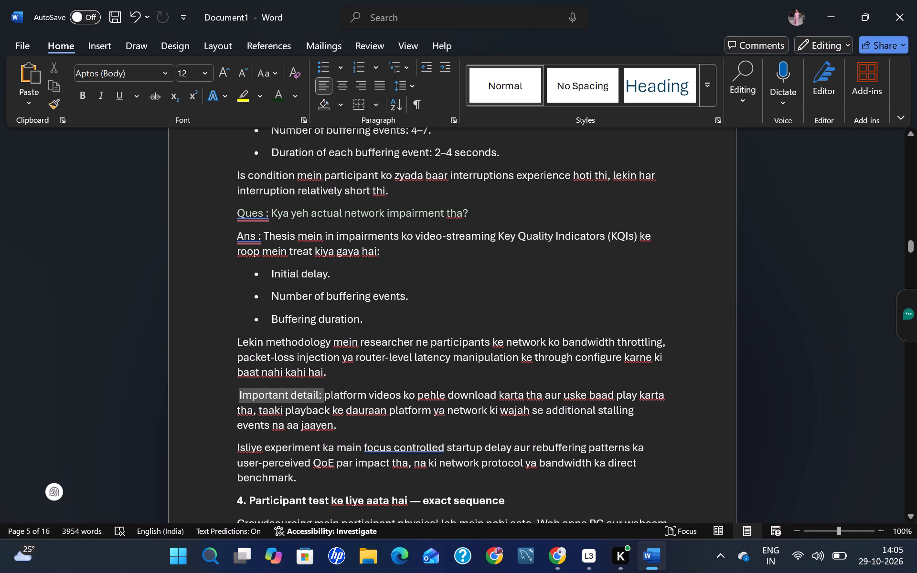
pyautogui.moveTo(260, 394); pyautogui.dragTo(248, 396)
pyautogui.click(81, 94)
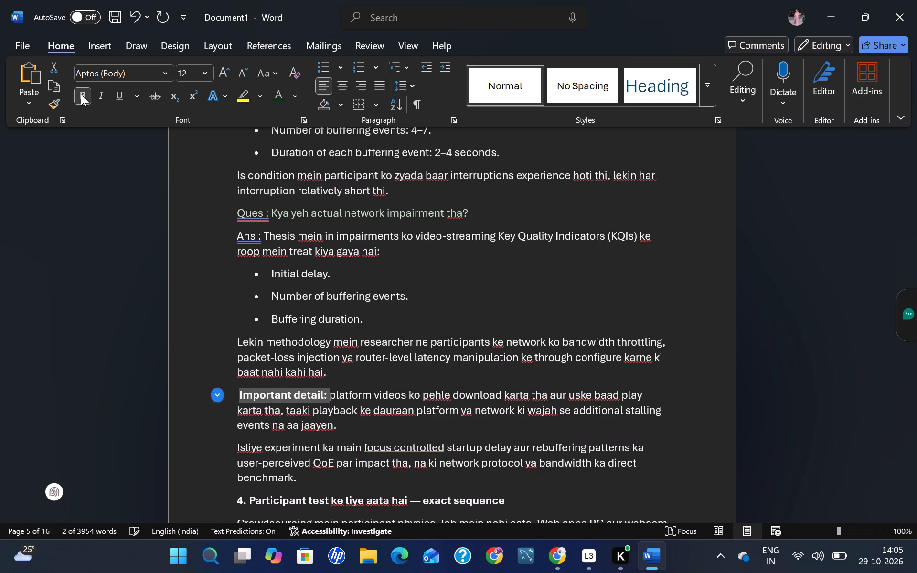
pyautogui.click(401, 364)
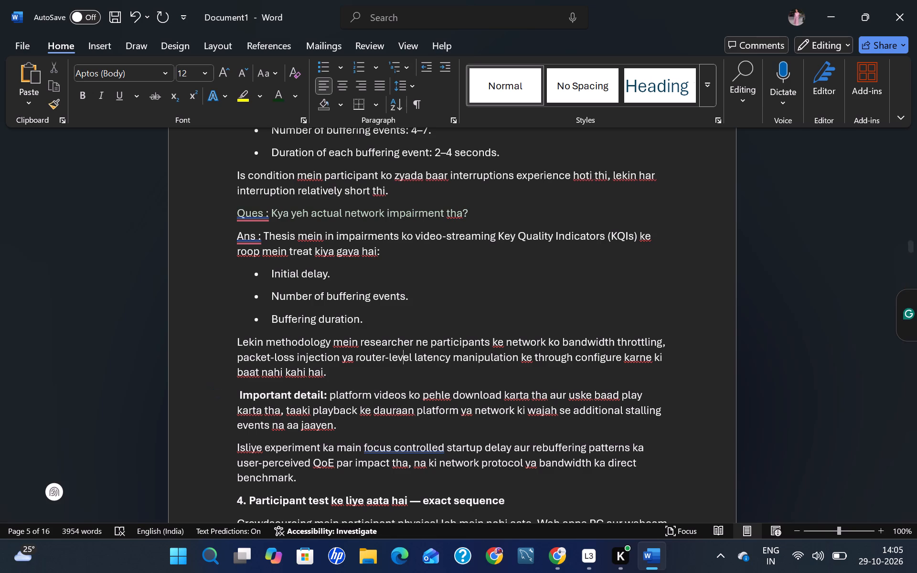
# Delete the number 4 from the start of the heading "Participant test ke liye aata hai — exact sequence".
pyautogui.scroll(-1, 401, 364)
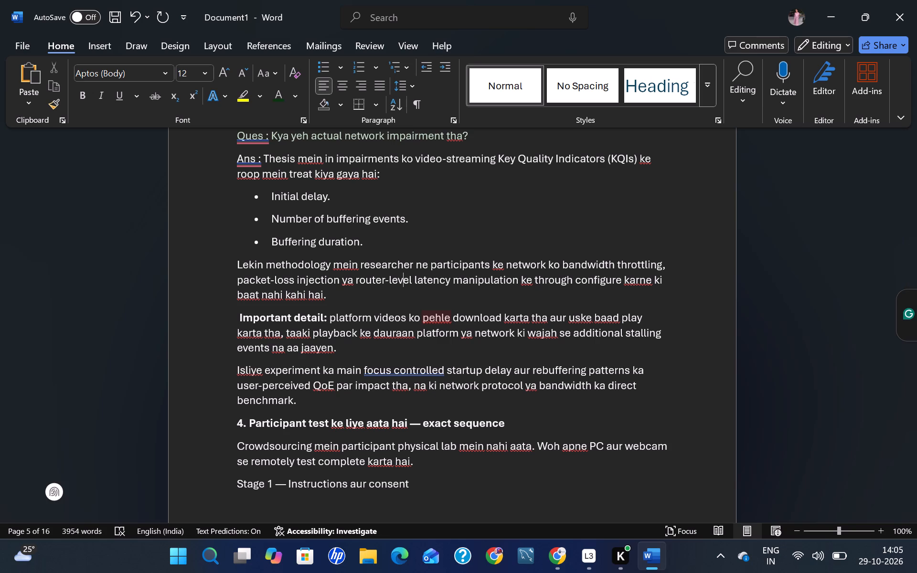
pyautogui.scroll(-1, 444, 319)
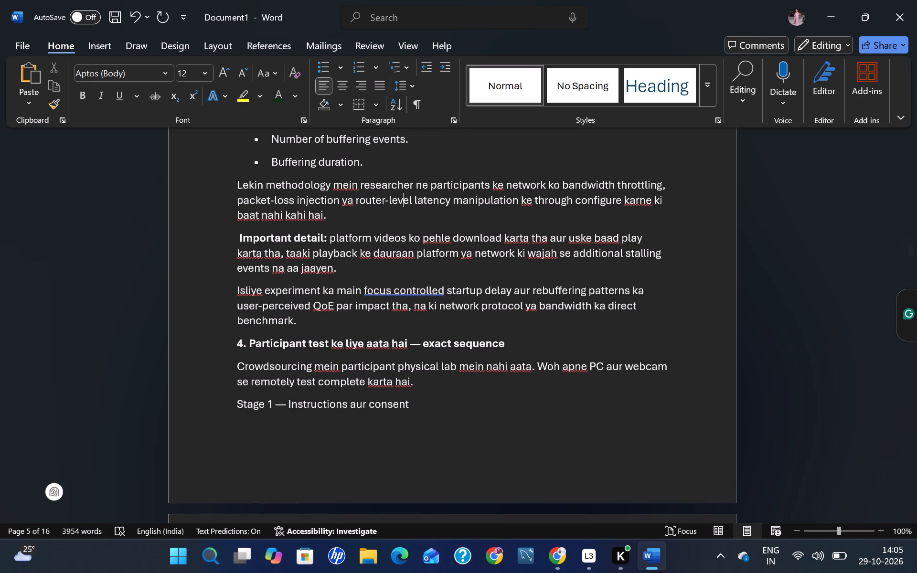
pyautogui.click(244, 345)
pyautogui.press('BackSpace')
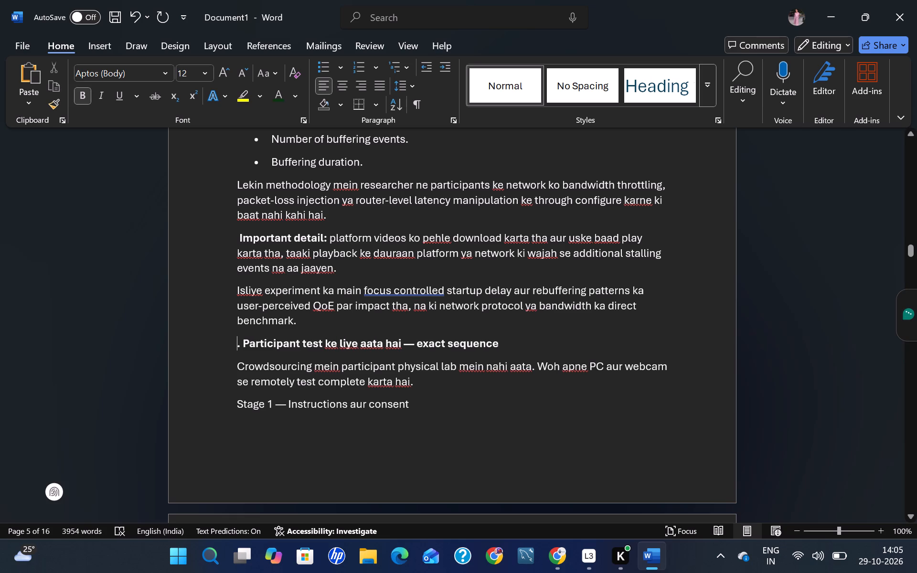
# Read through the participant test stages, from Stage 1 to Stage 6, and the environment section that follows.
pyautogui.scroll(-2, 517, 421)
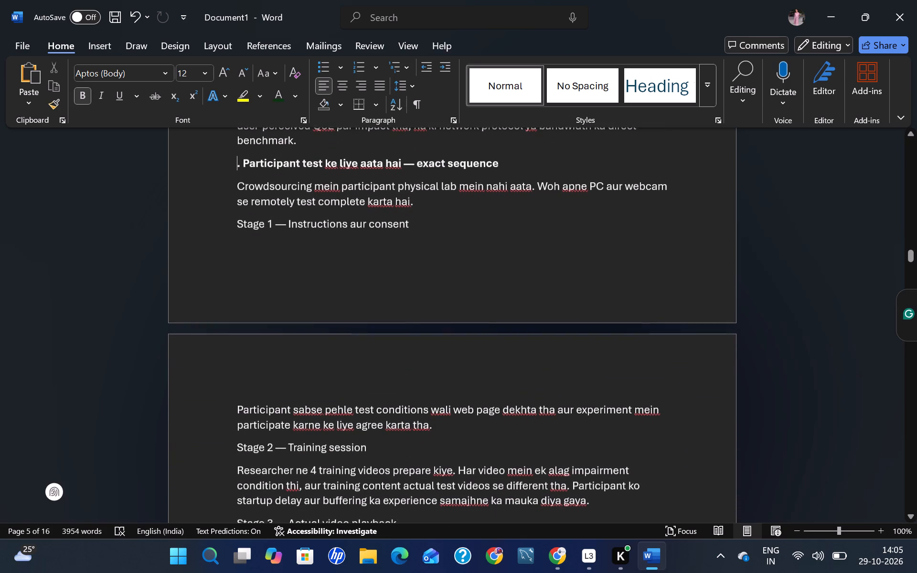
pyautogui.scroll(-1, 517, 421)
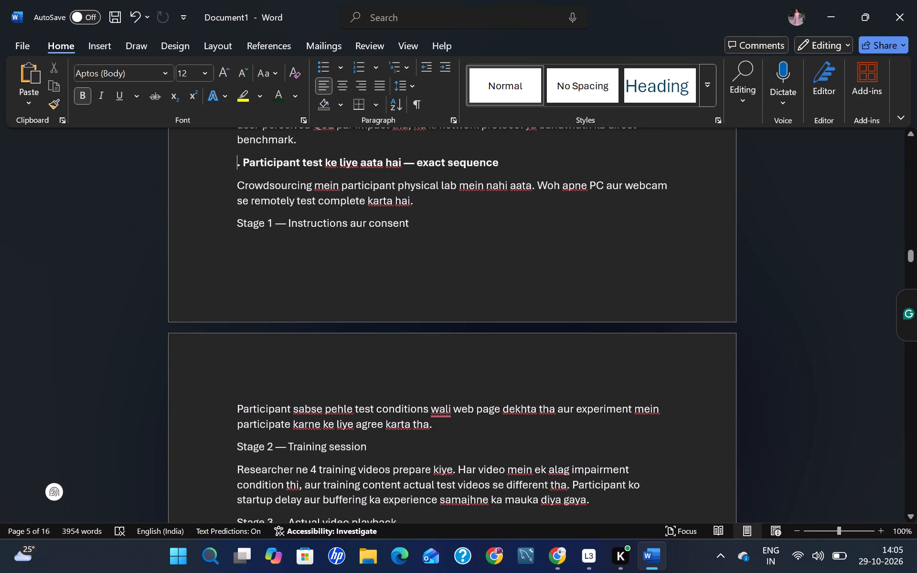
pyautogui.scroll(-1, 555, 367)
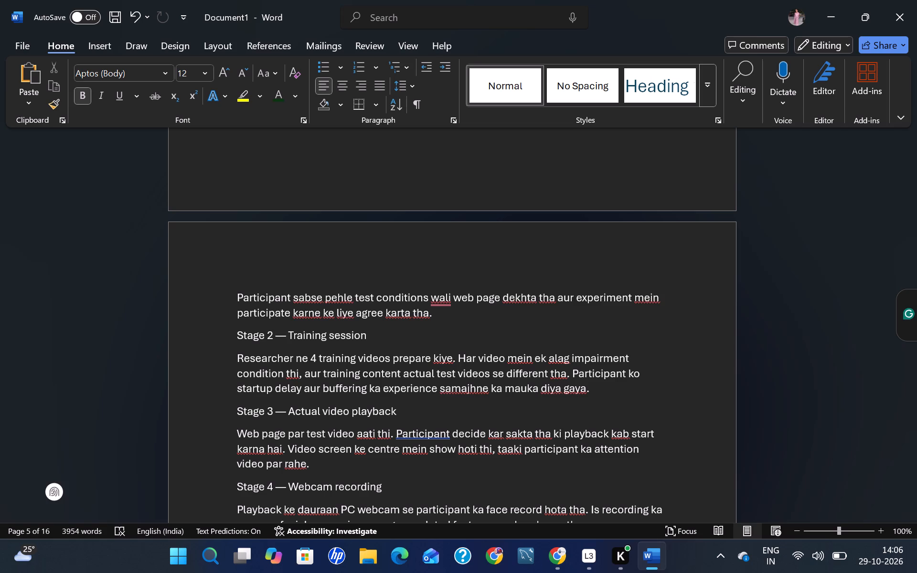
pyautogui.scroll(-1, 569, 295)
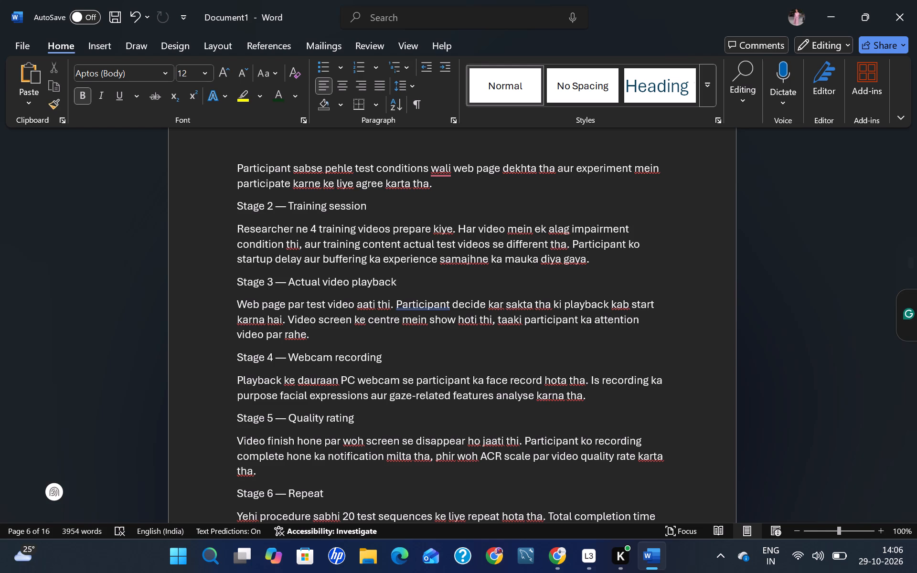
pyautogui.scroll(-1, 569, 295)
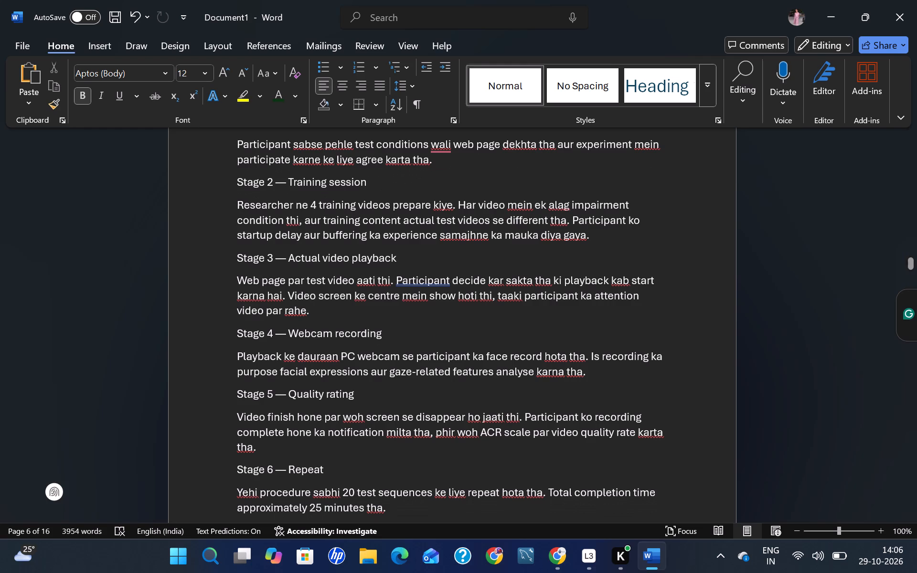
pyautogui.scroll(-1, 569, 295)
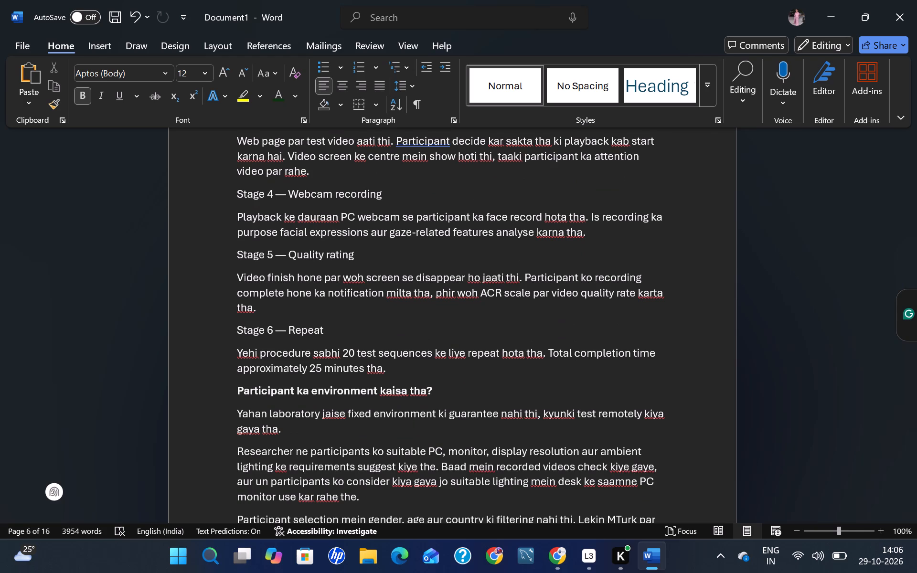
pyautogui.scroll(4, 569, 295)
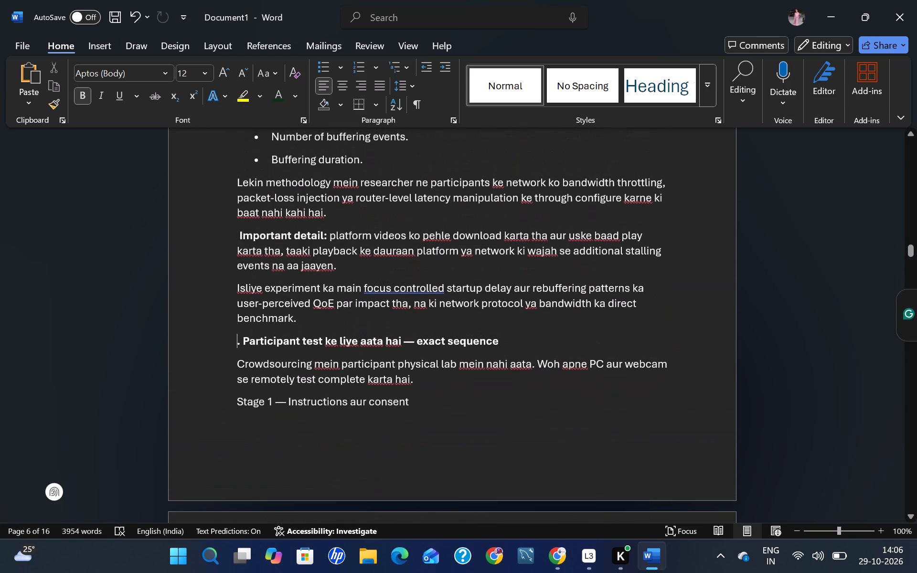
# Remove the leading full stop and the "Participant test ke liye aata hai —" wording, shortening the heading to "Exact sequence" with a capital E.
pyautogui.click(241, 340)
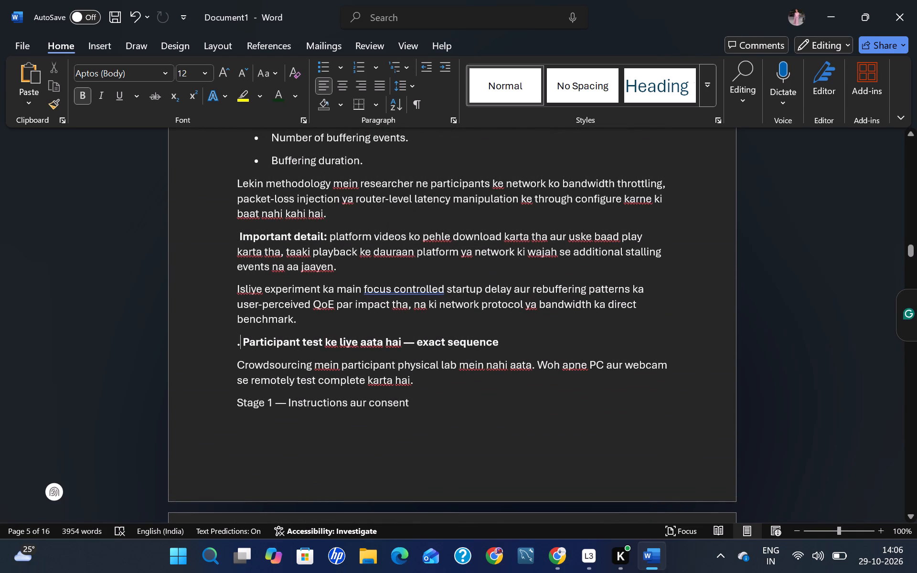
pyautogui.press('BackSpace')
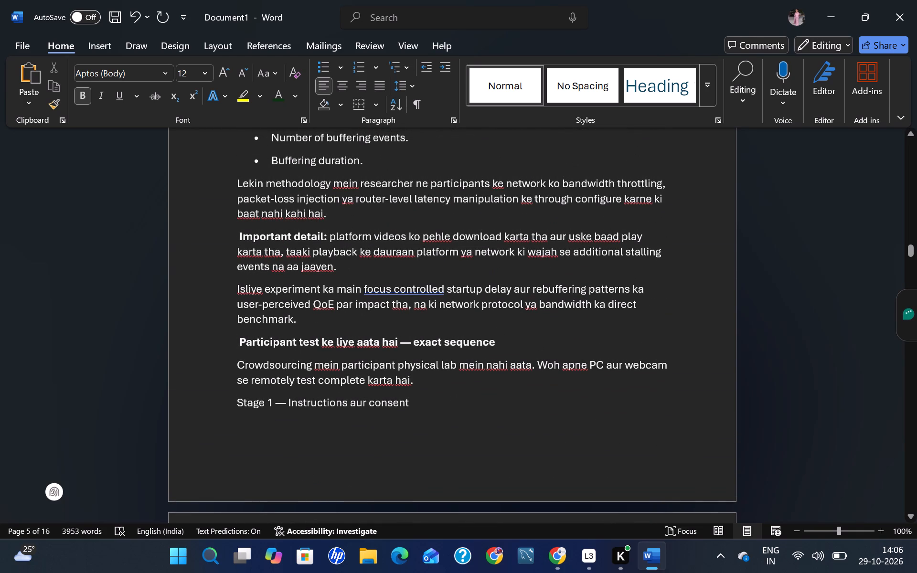
pyautogui.click(409, 340)
pyautogui.press('BackSpace')
pyautogui.press('BackSpace')
pyautogui.press('BackSpace')
pyautogui.press('BackSpace')
pyautogui.press('BackSpace')
pyautogui.press('BackSpace')
pyautogui.press('BackSpace')
pyautogui.press('BackSpace')
pyautogui.press('BackSpace')
pyautogui.press('BackSpace')
pyautogui.press('BackSpace')
pyautogui.press('BackSpace')
pyautogui.press('BackSpace')
pyautogui.press('BackSpace')
pyautogui.press('BackSpace')
pyautogui.press('BackSpace')
pyautogui.press('BackSpace')
pyautogui.press('BackSpace')
pyautogui.press('BackSpace')
pyautogui.press('BackSpace')
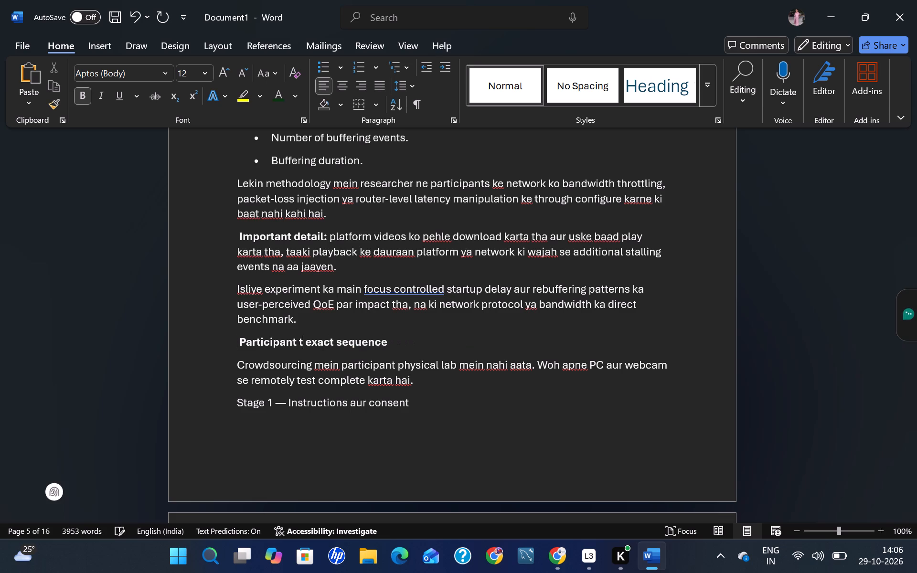
pyautogui.press('BackSpace')
pyautogui.press('BackSpace')
pyautogui.press('BackSpace')
pyautogui.press('BackSpace')
pyautogui.press('BackSpace')
pyautogui.press('BackSpace')
pyautogui.press('BackSpace')
pyautogui.press('BackSpace')
pyautogui.press('BackSpace')
pyautogui.press('BackSpace')
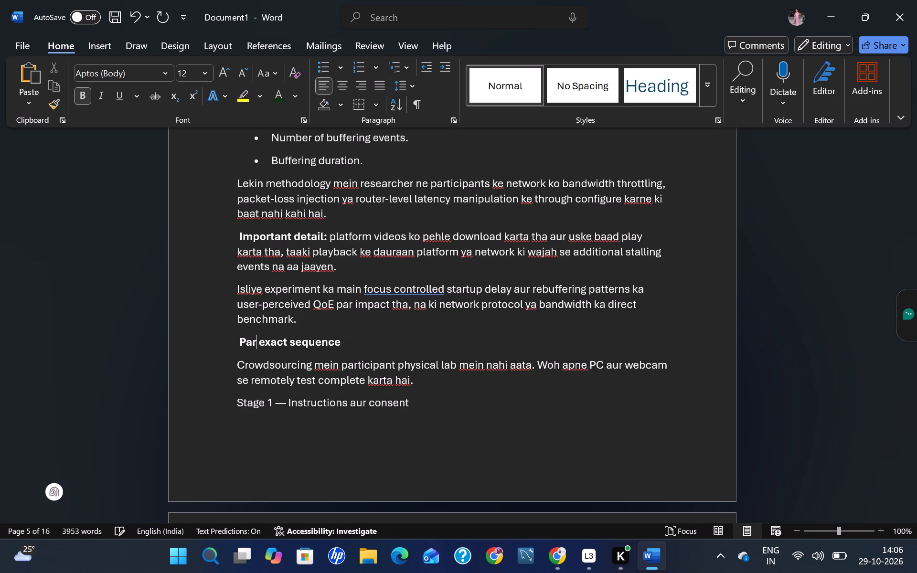
pyautogui.press('BackSpace')
pyautogui.press('BackSpace')
pyautogui.press('BackSpace')
pyautogui.press('Right')
pyautogui.press('Right')
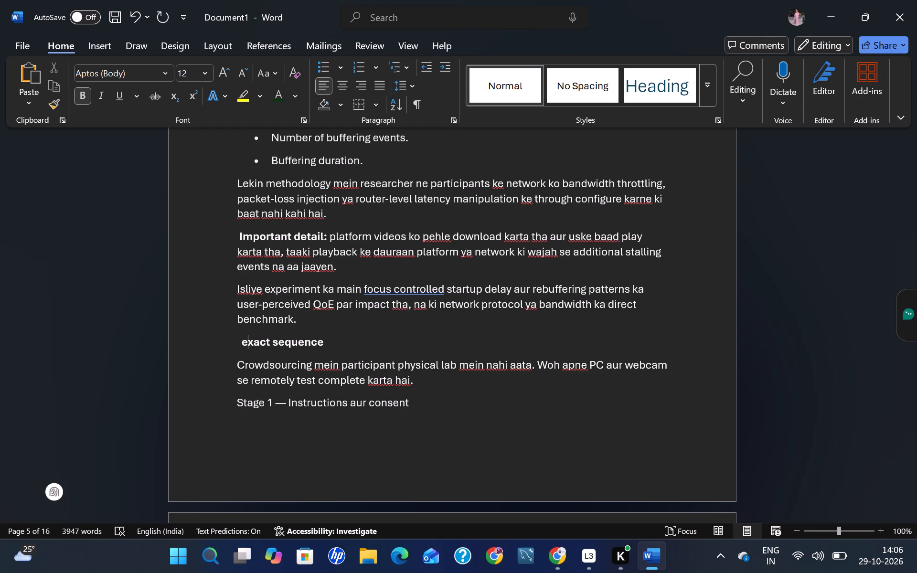
pyautogui.press('BackSpace')
pyautogui.press('BackSpace')
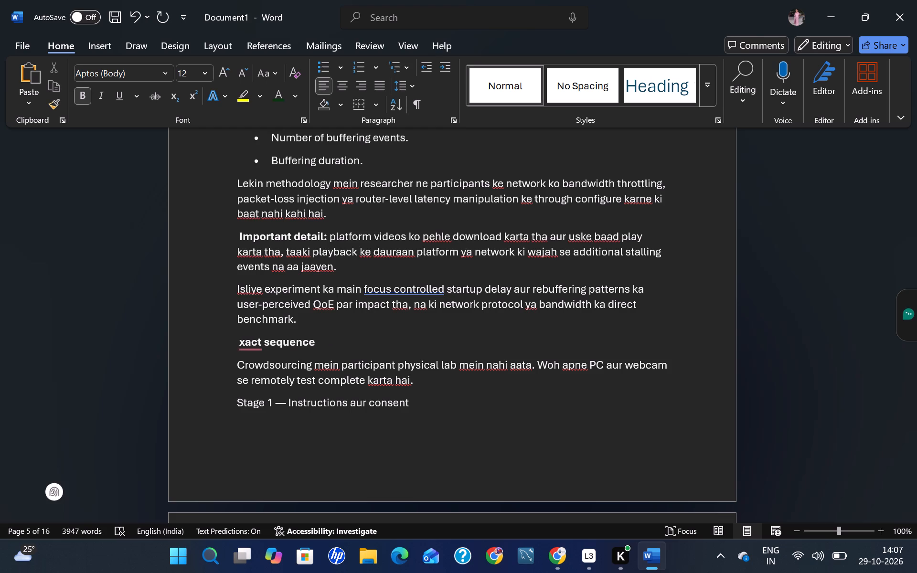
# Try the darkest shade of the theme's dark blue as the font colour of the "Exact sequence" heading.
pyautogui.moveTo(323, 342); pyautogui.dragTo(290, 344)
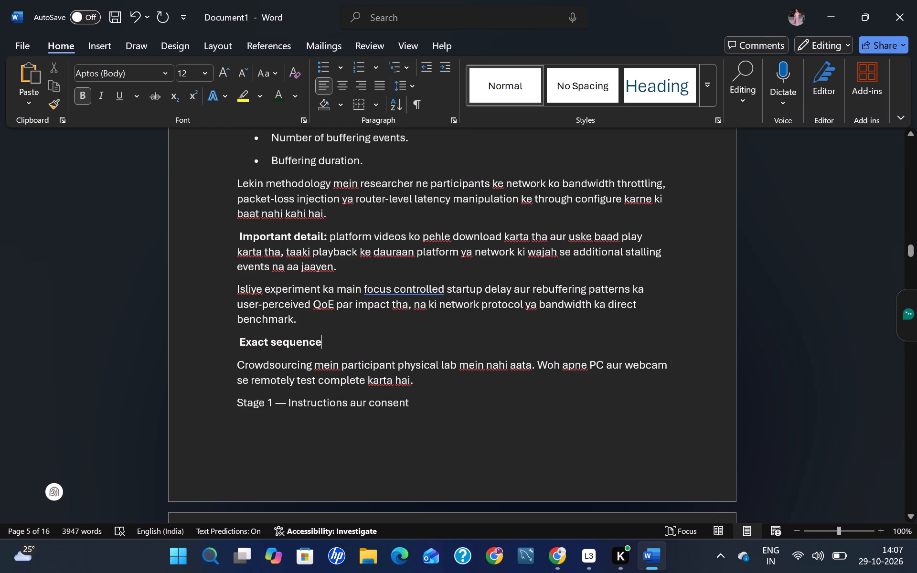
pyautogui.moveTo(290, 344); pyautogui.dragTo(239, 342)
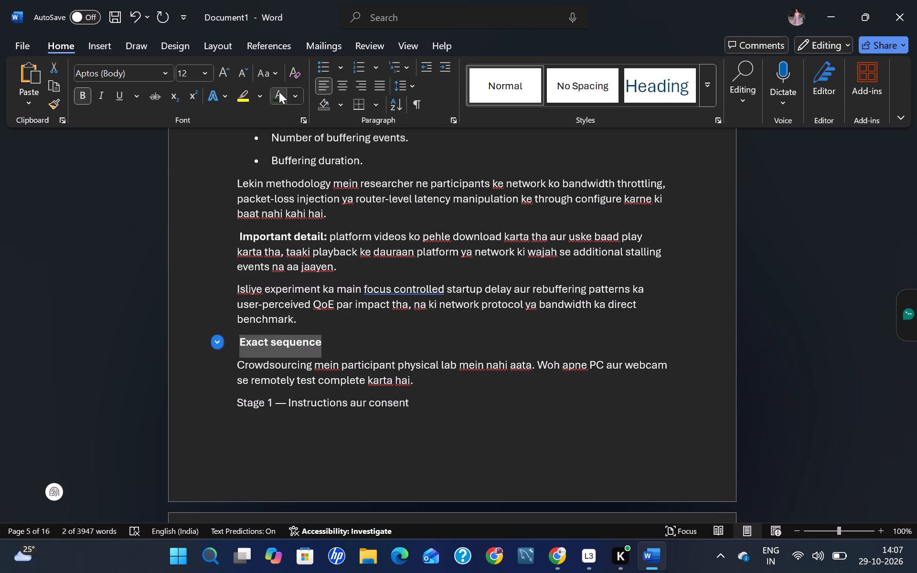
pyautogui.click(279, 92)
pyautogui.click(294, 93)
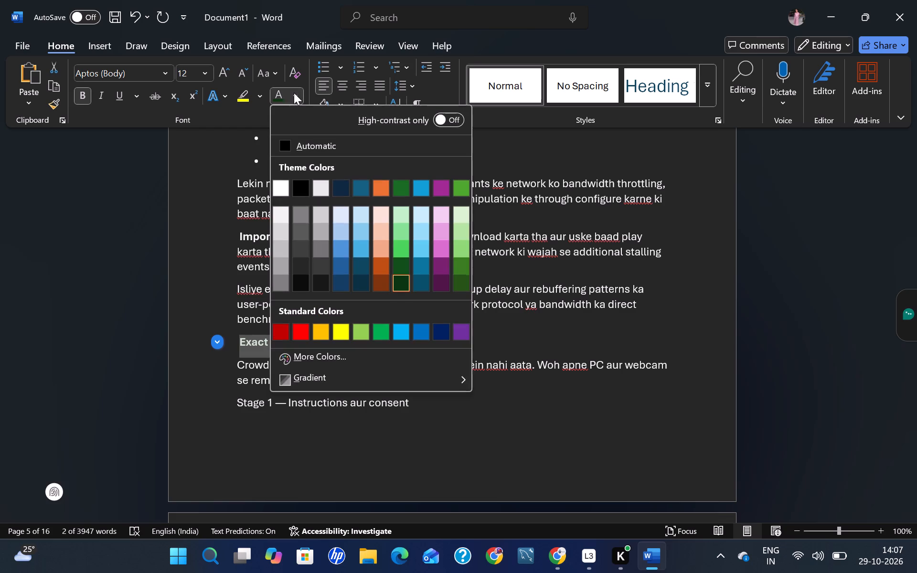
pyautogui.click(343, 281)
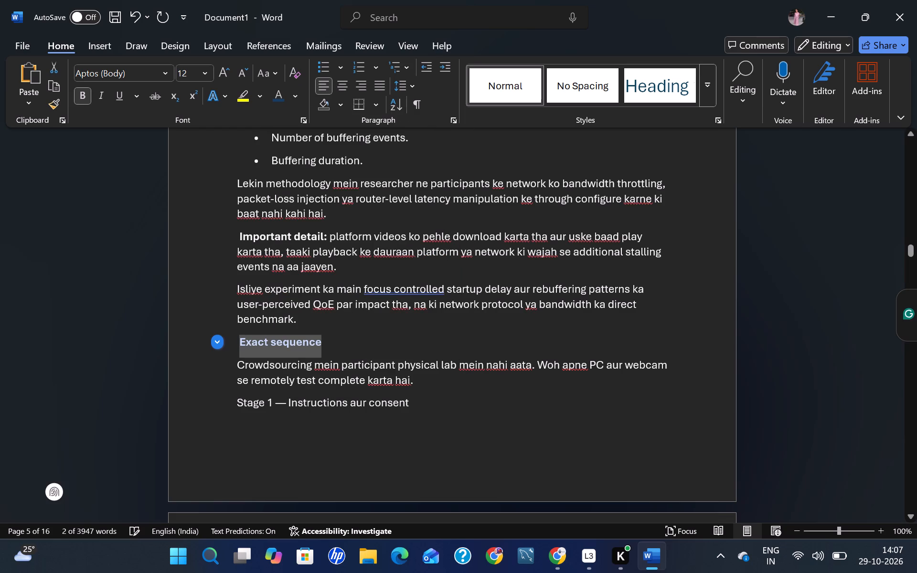
# Check the "Video preparation" heading's colour and give "Exact sequence" the darkest shade of the light green theme colour.
pyautogui.scroll(6, 487, 349)
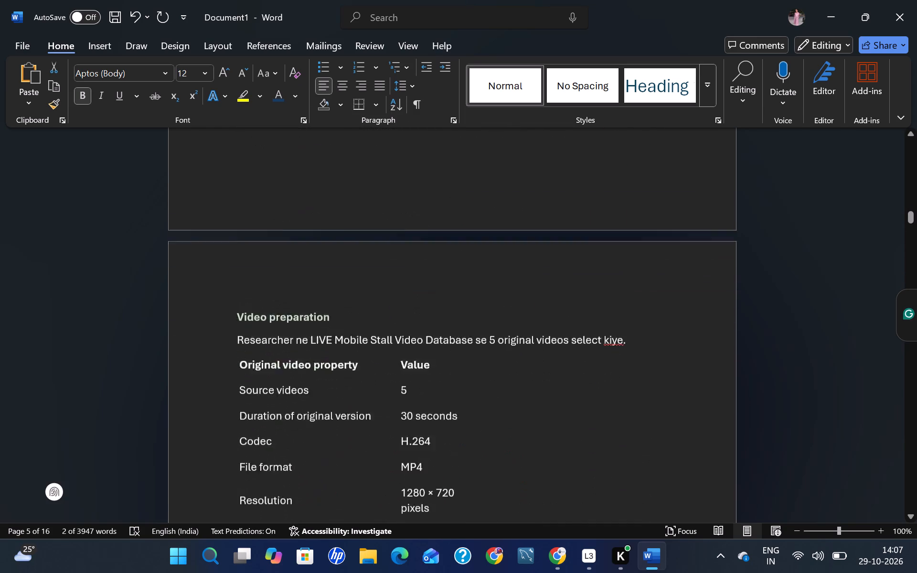
pyautogui.scroll(-3, 487, 349)
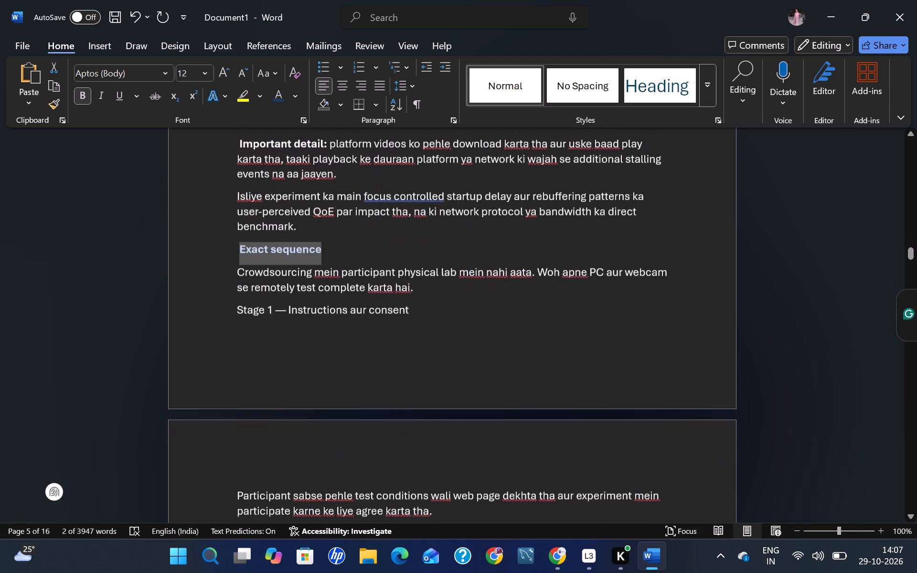
pyautogui.scroll(-1, 487, 349)
pyautogui.click(296, 95)
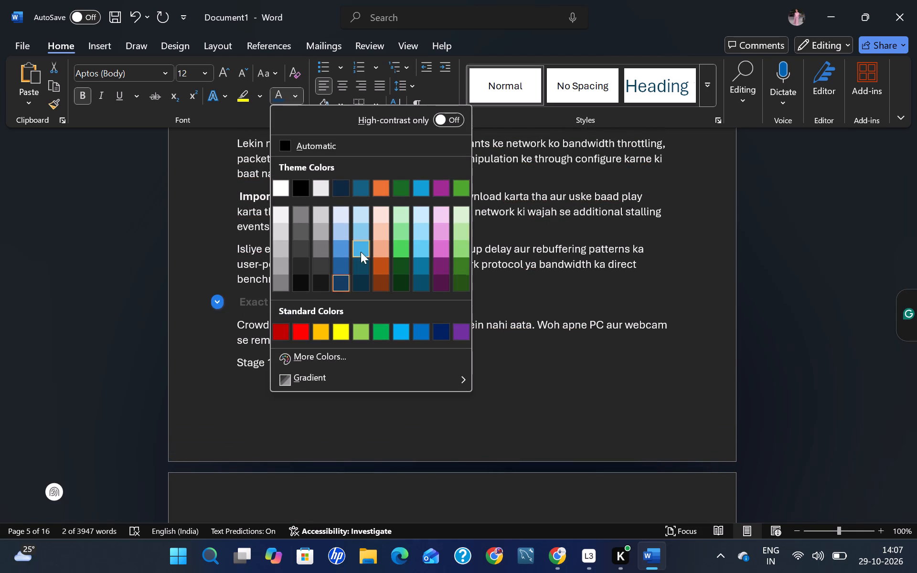
pyautogui.click(463, 287)
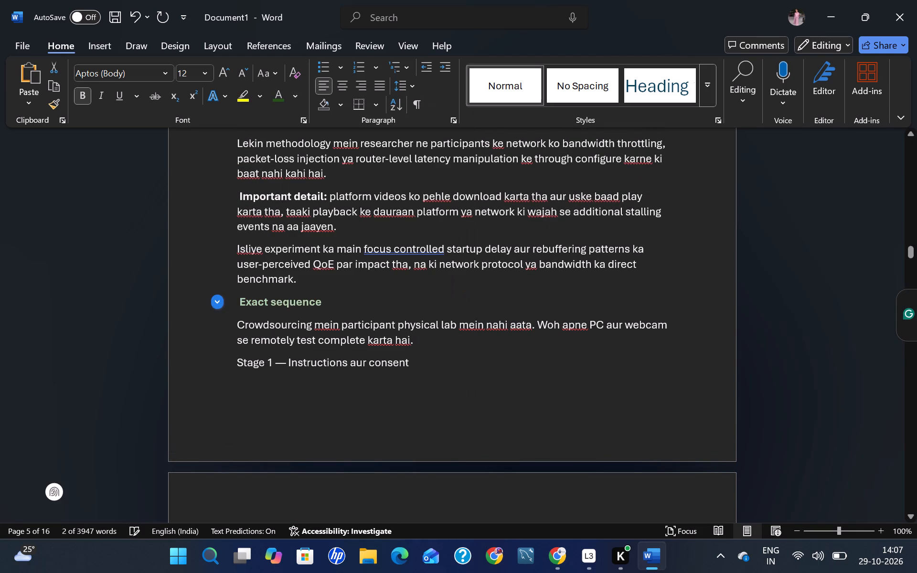
pyautogui.click(460, 288)
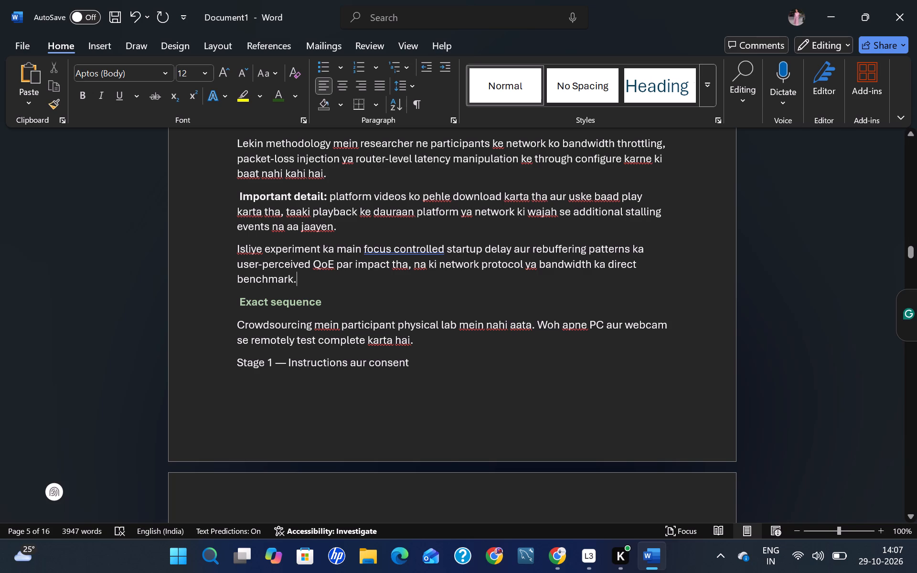
# Insert four empty paragraphs after the paragraph ending "benchmark." to push the "Exact sequence" heading onto the next page.
pyautogui.hscroll(1, 356, 275)
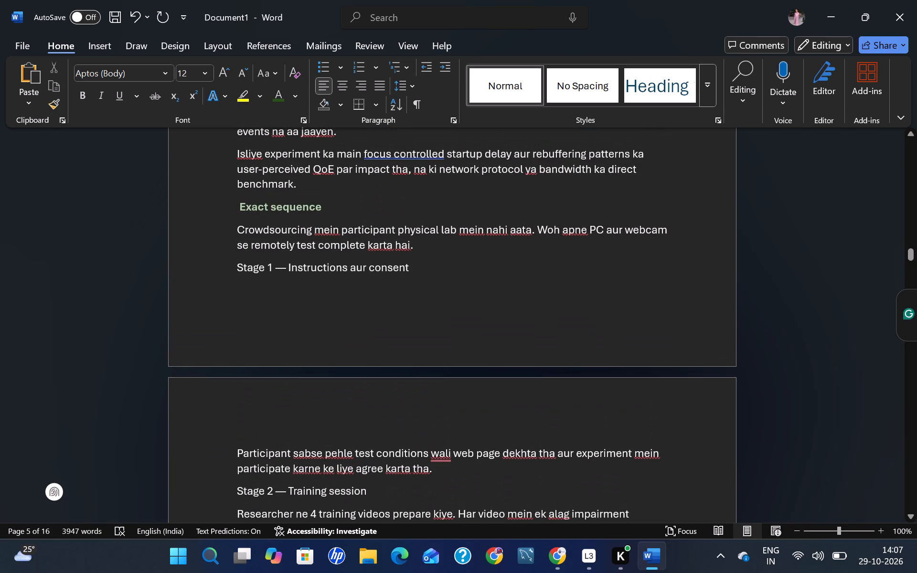
pyautogui.press('Return')
pyautogui.press('Return')
pyautogui.press('Return')
pyautogui.press('Return')
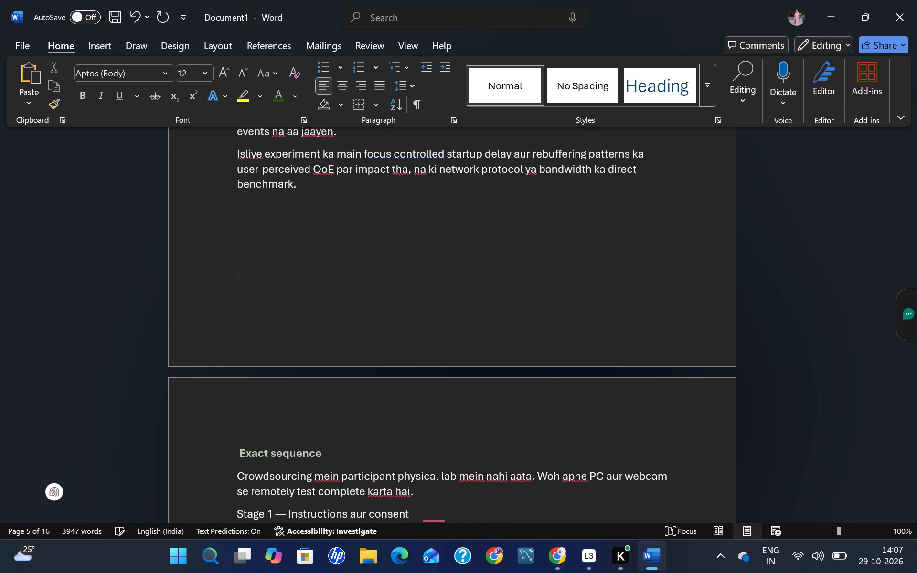
# Add the label "Ques : " in front of the heading "Participant ka environment kaisa tha?".
pyautogui.scroll(-3, 487, 384)
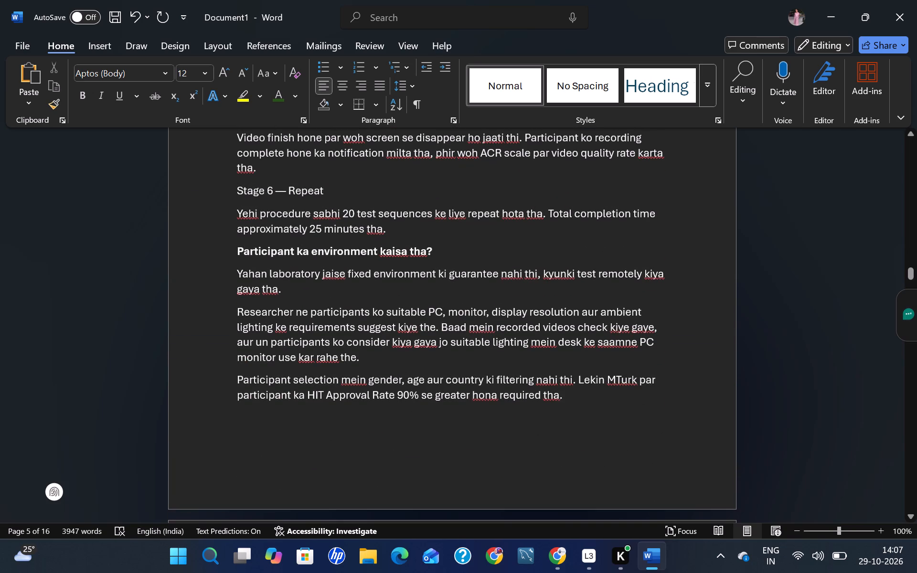
pyautogui.click(236, 252)
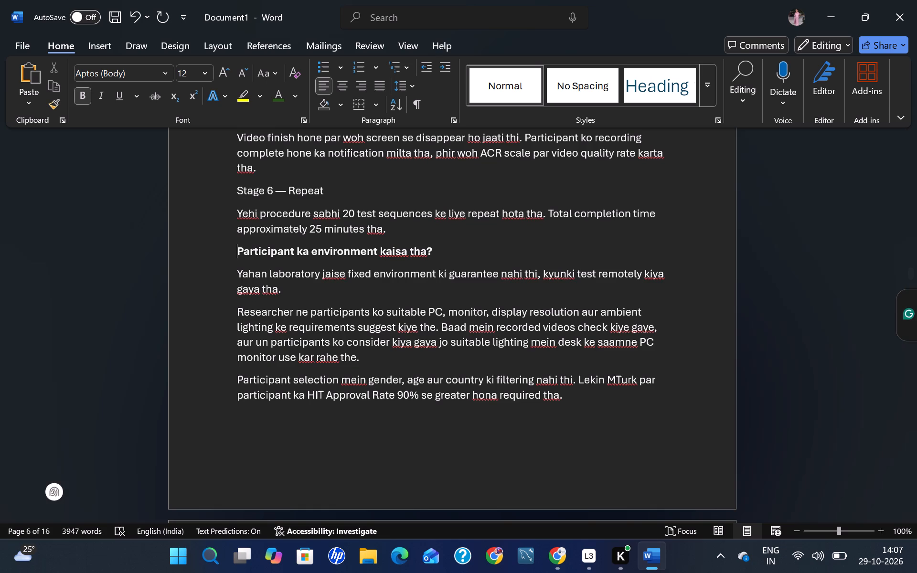
pyautogui.press('q')
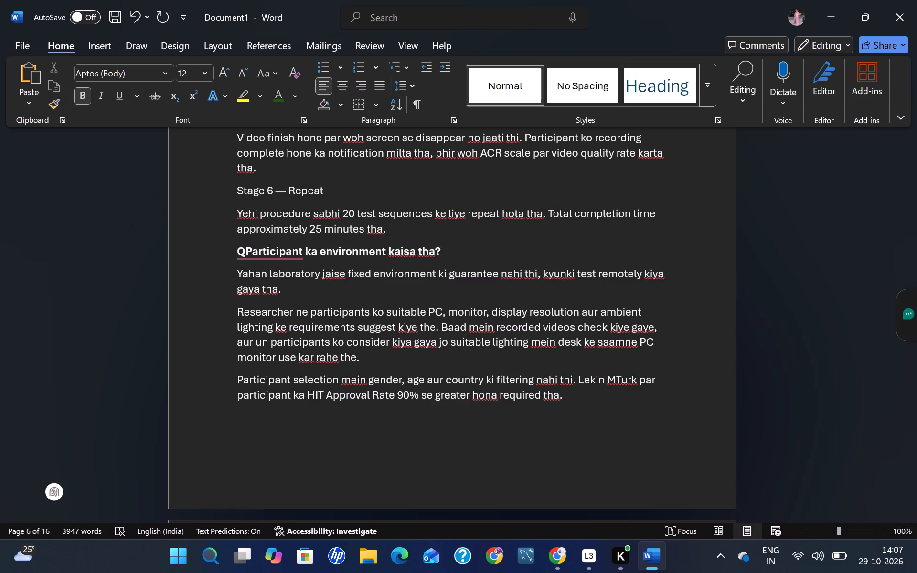
pyautogui.write('ues :')
pyautogui.press('space')
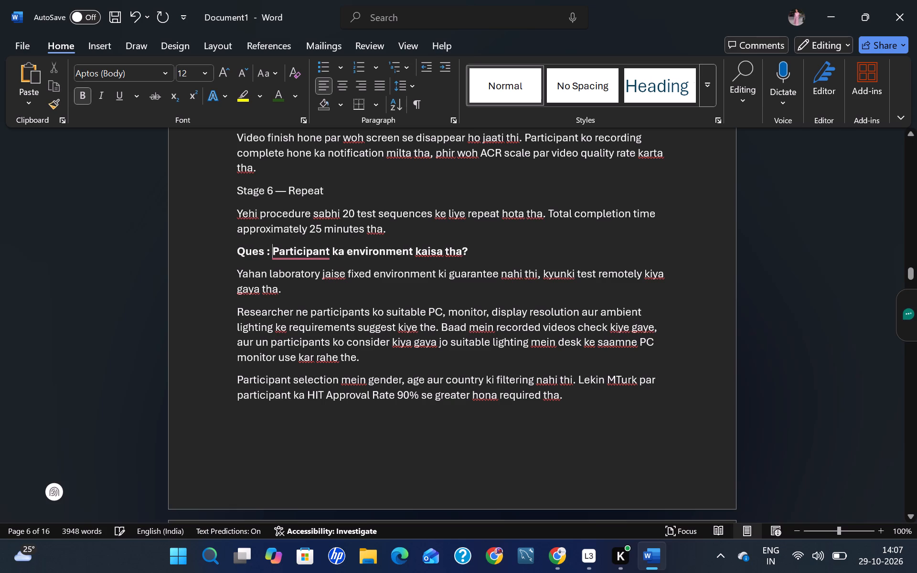
# Remove the bold from the whole "Ques : Participant ka environment kaisa tha?" line and colour it the darkest shade of the theme's light blue.
pyautogui.moveTo(468, 251); pyautogui.dragTo(292, 253)
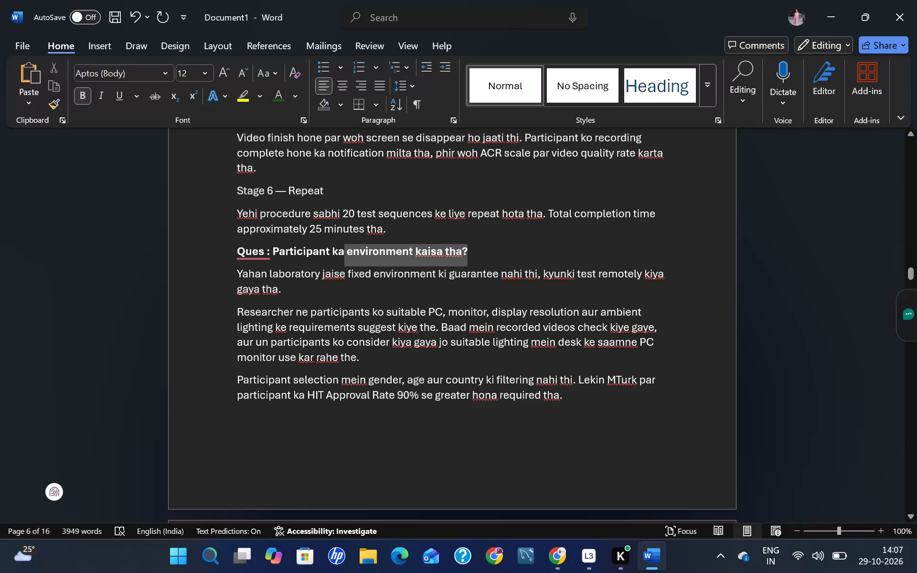
pyautogui.moveTo(292, 253); pyautogui.dragTo(240, 246)
pyautogui.click(80, 95)
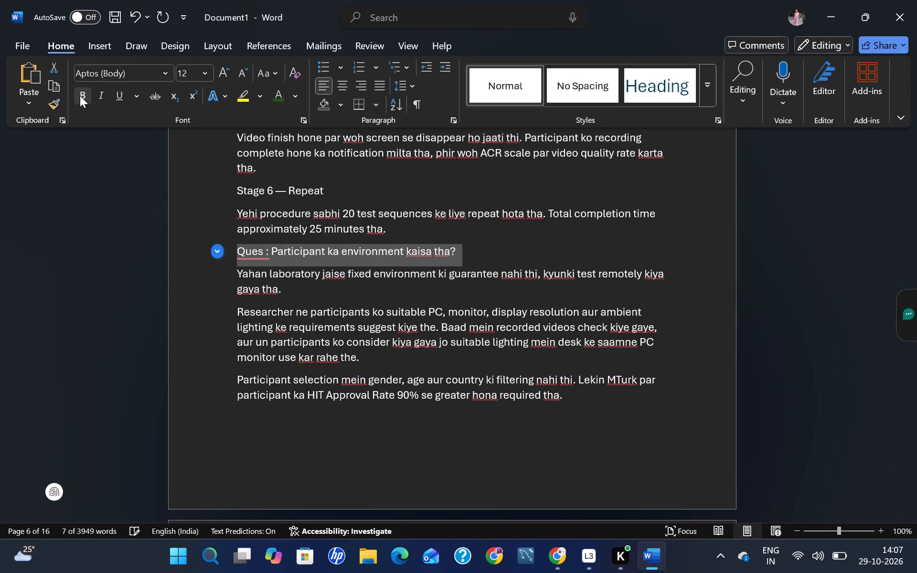
pyautogui.click(293, 95)
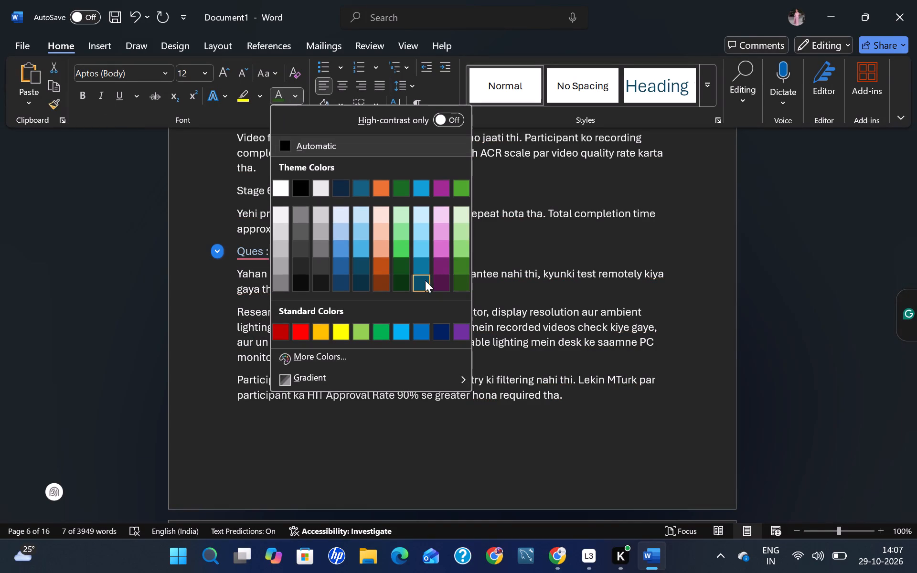
pyautogui.click(425, 280)
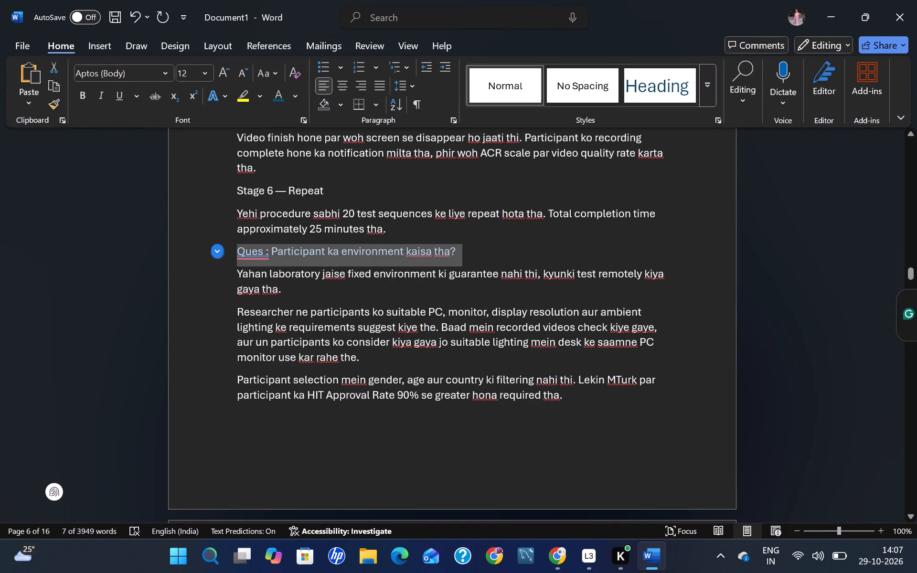
# Add the label "Ans : " in front of the paragraph beginning "Yahan laboratory jaise fixed environment".
pyautogui.click(236, 274)
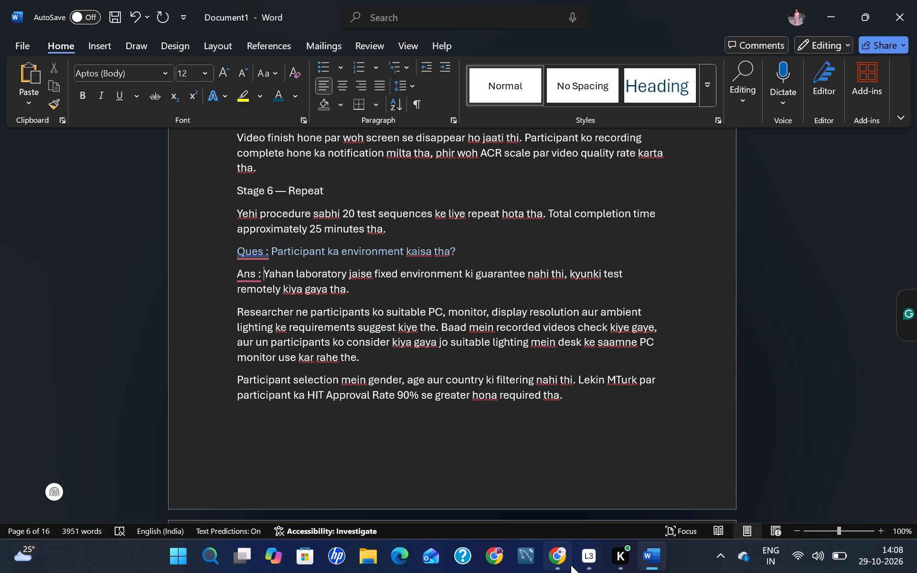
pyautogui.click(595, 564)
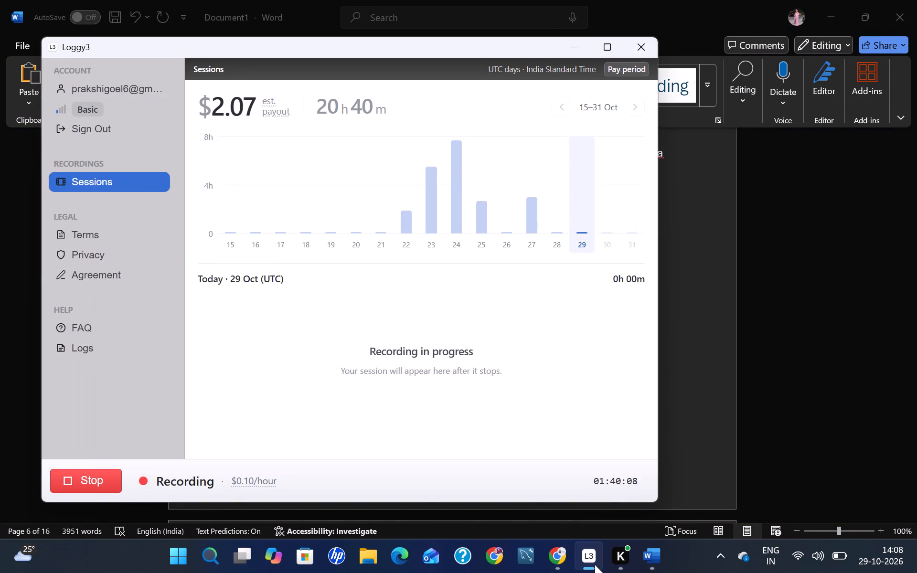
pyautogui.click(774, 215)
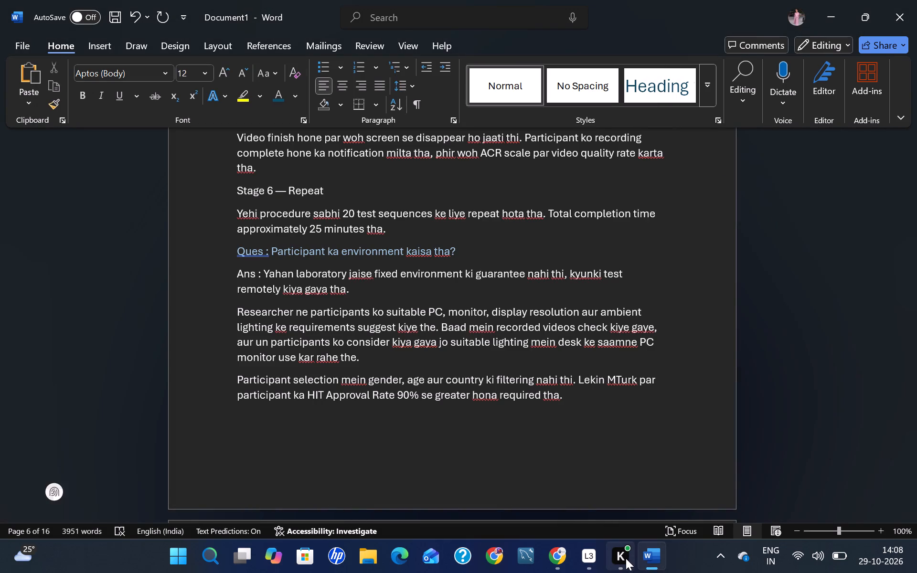
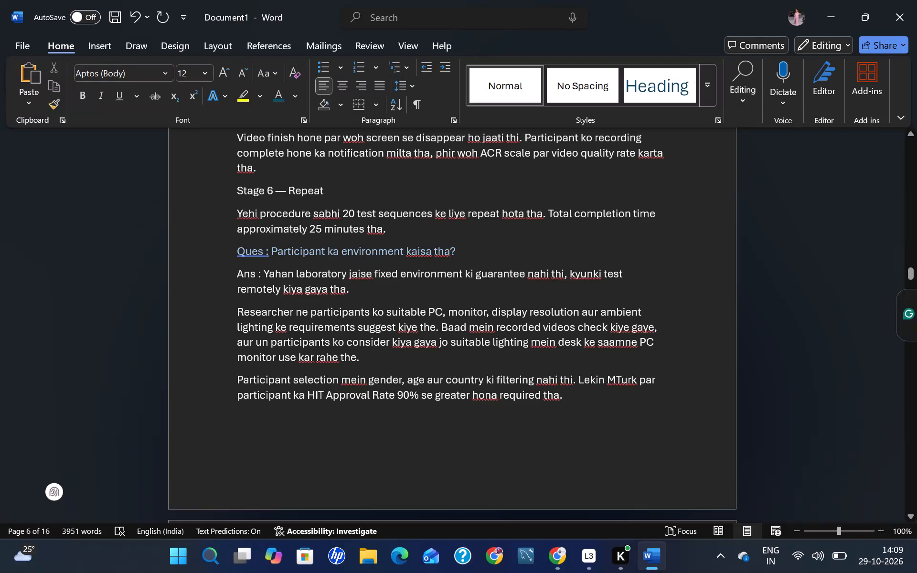
# Switch to Loggy3 and stop the recording in progress.
pyautogui.click(587, 556)
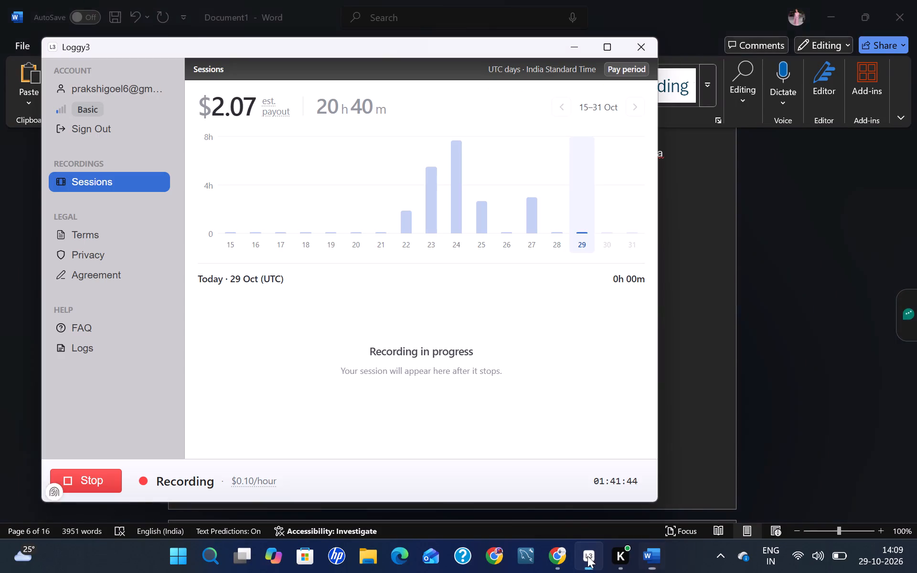
pyautogui.click(88, 480)
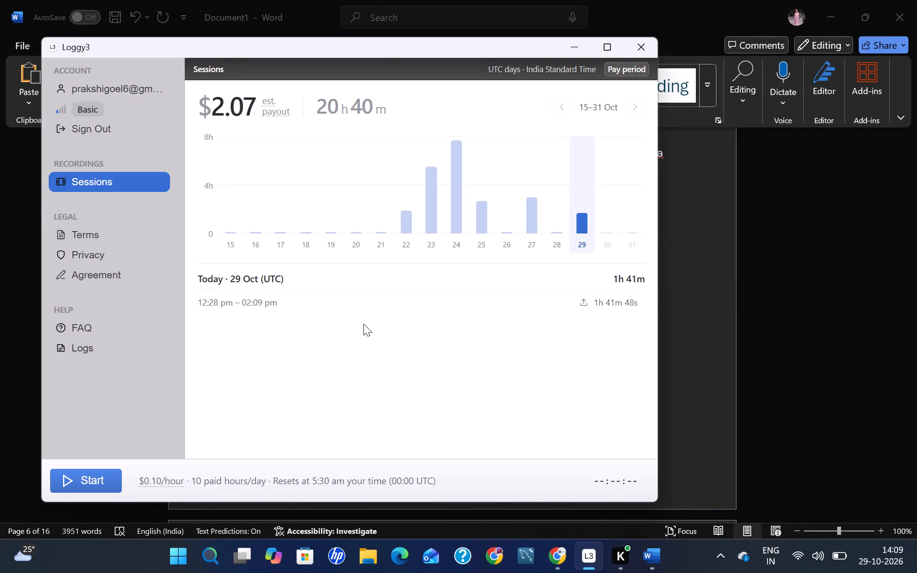
# Review the daily recording sessions for 27, 26, 24 and 29 October in the sessions chart.
pyautogui.scroll(-1, 327, 355)
pyautogui.scroll(2, 327, 355)
pyautogui.click(538, 203)
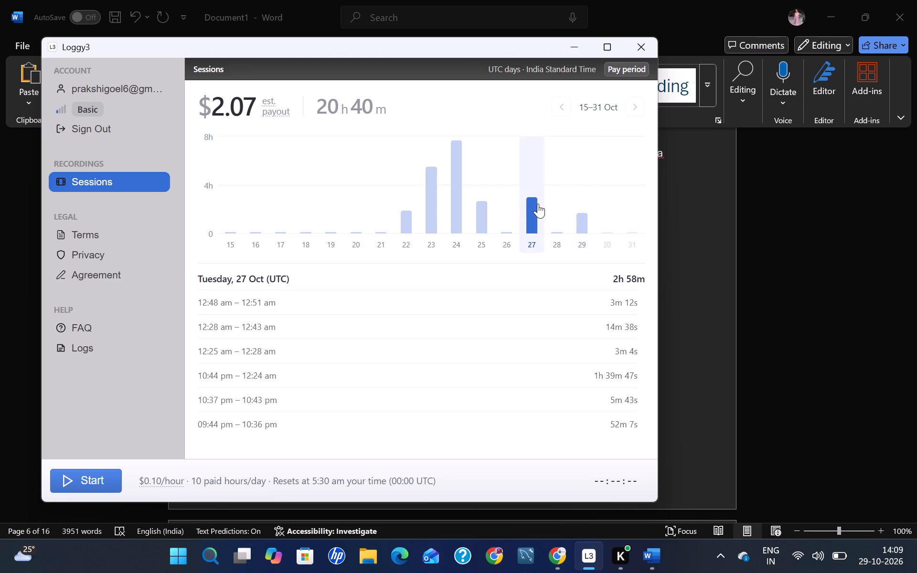
pyautogui.click(557, 214)
pyautogui.click(507, 222)
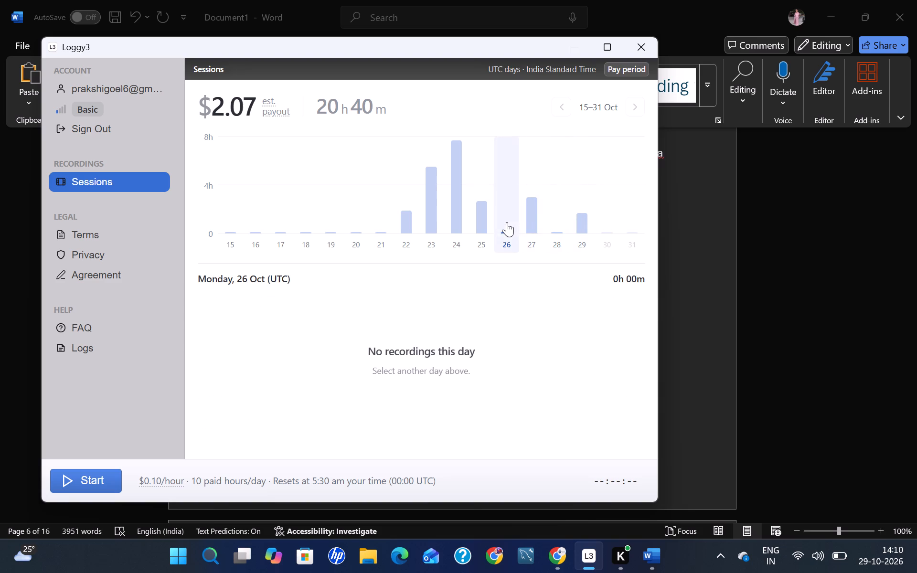
pyautogui.click(526, 222)
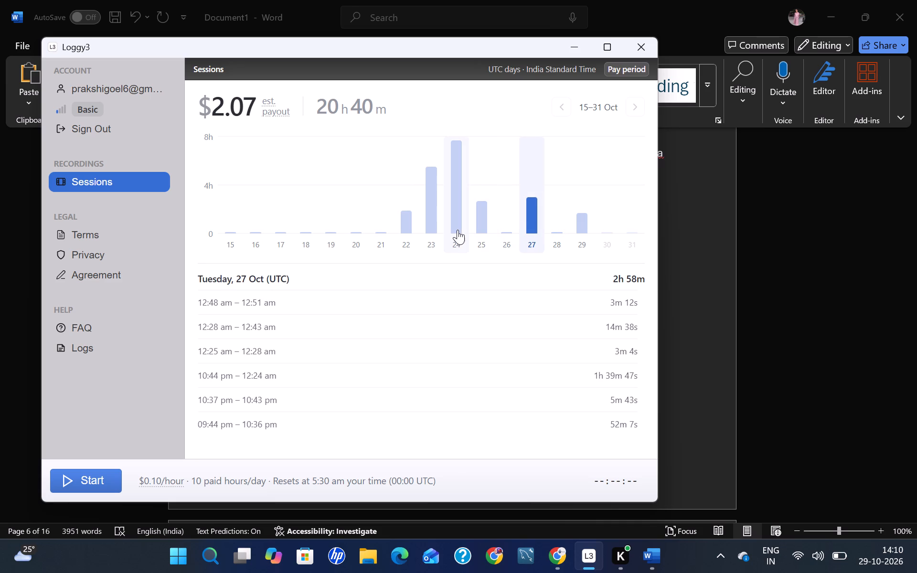
pyautogui.click(458, 230)
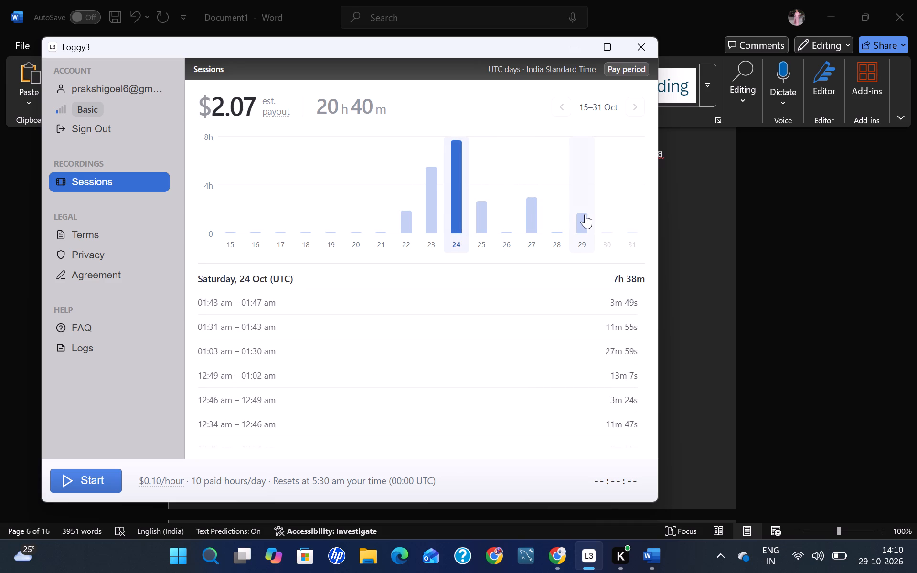
pyautogui.click(585, 214)
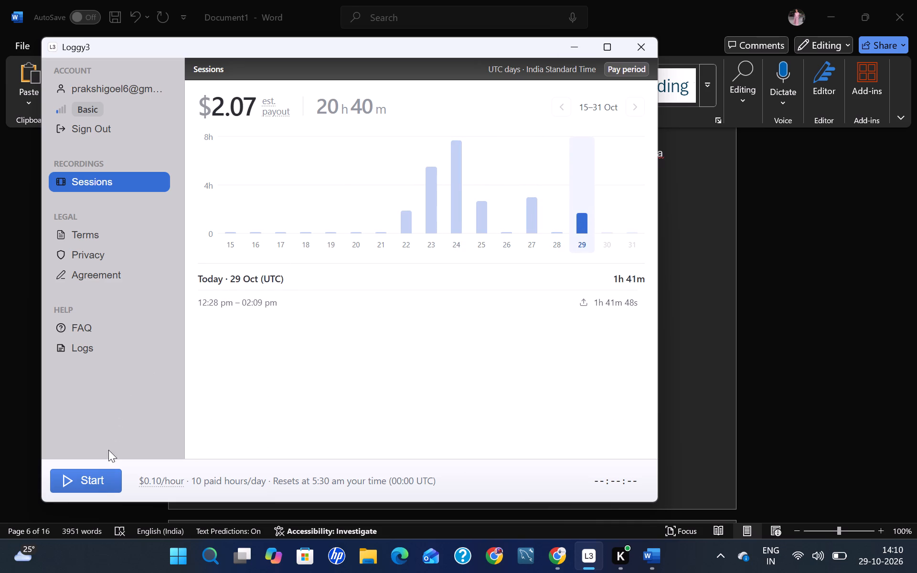
# Start a new recording in Loggy3 and return to the Word document.
pyautogui.click(103, 478)
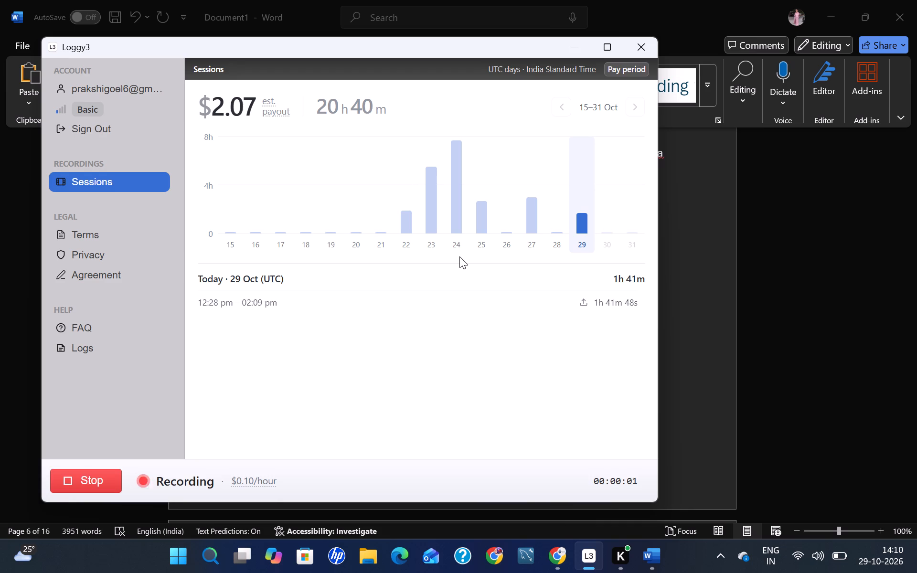
pyautogui.click(575, 48)
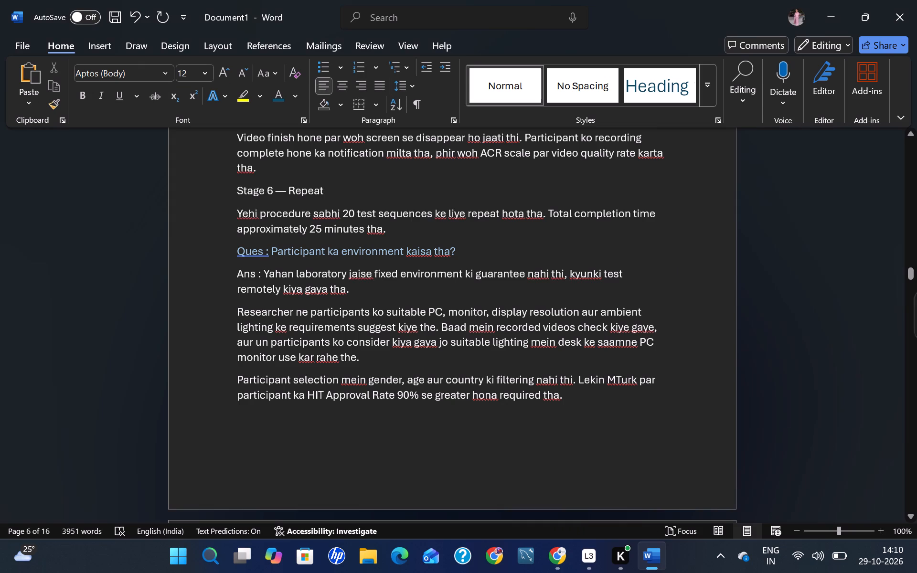
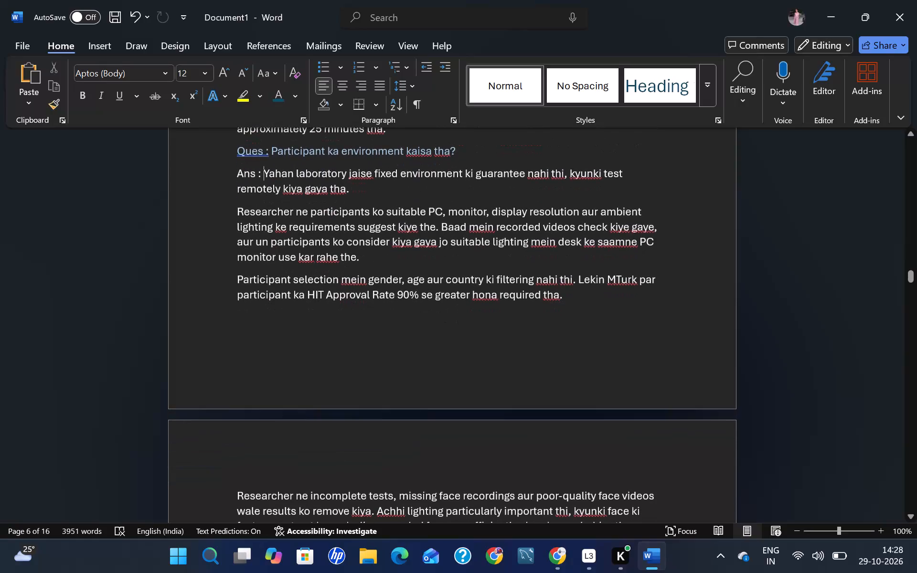
# Colour the "Participant se kya collect hua?" heading in the darkest theme green and insert a blank line above it.
pyautogui.scroll(-1, 465, 434)
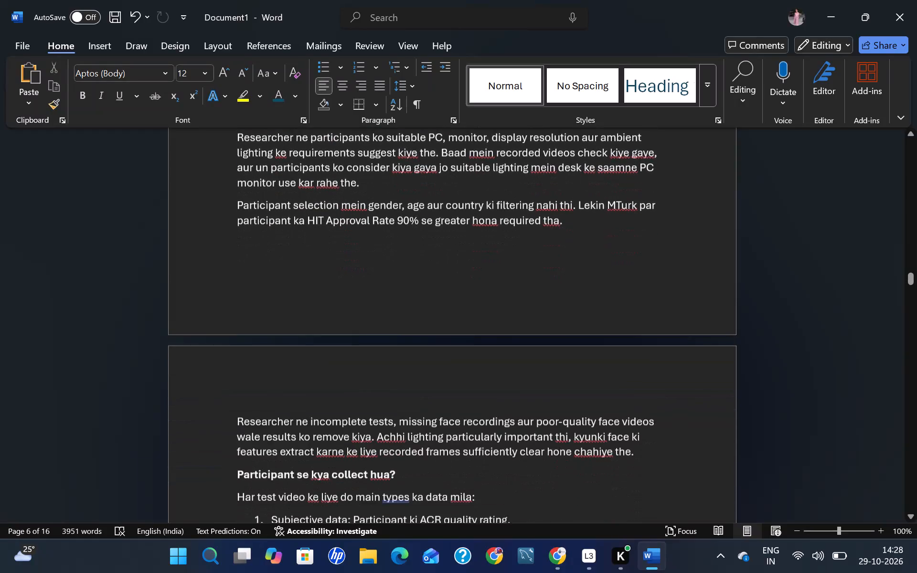
pyautogui.scroll(-1, 465, 434)
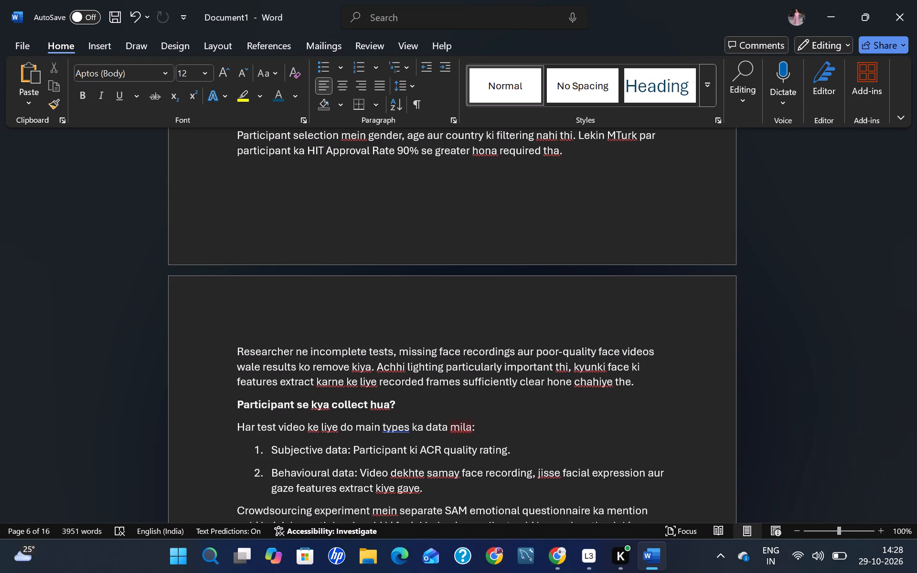
pyautogui.scroll(-1, 465, 434)
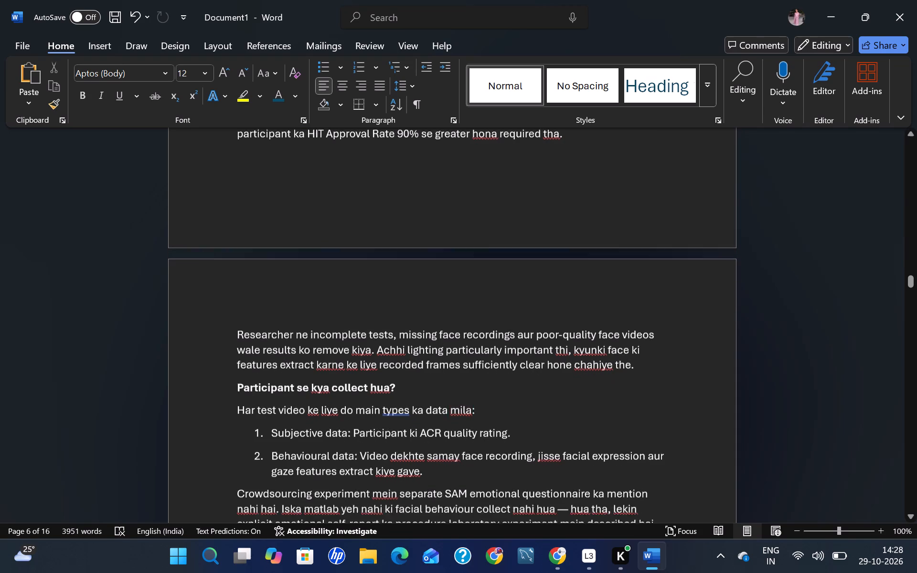
pyautogui.scroll(-1, 465, 434)
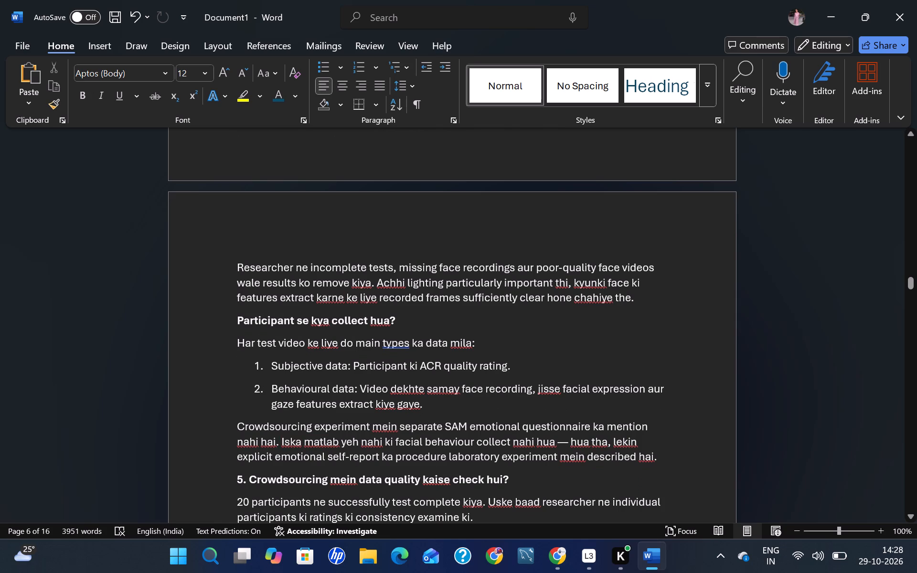
pyautogui.moveTo(399, 324); pyautogui.dragTo(242, 324)
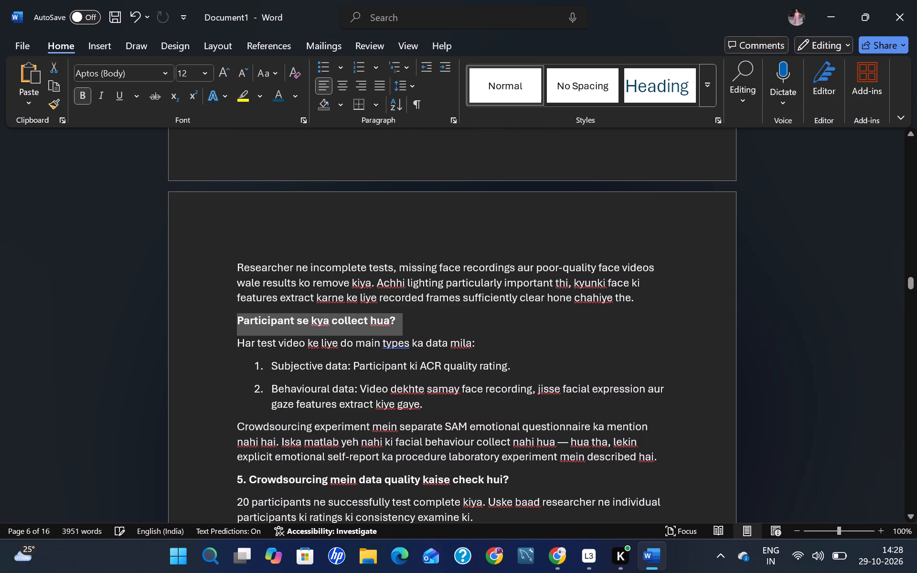
pyautogui.click(277, 93)
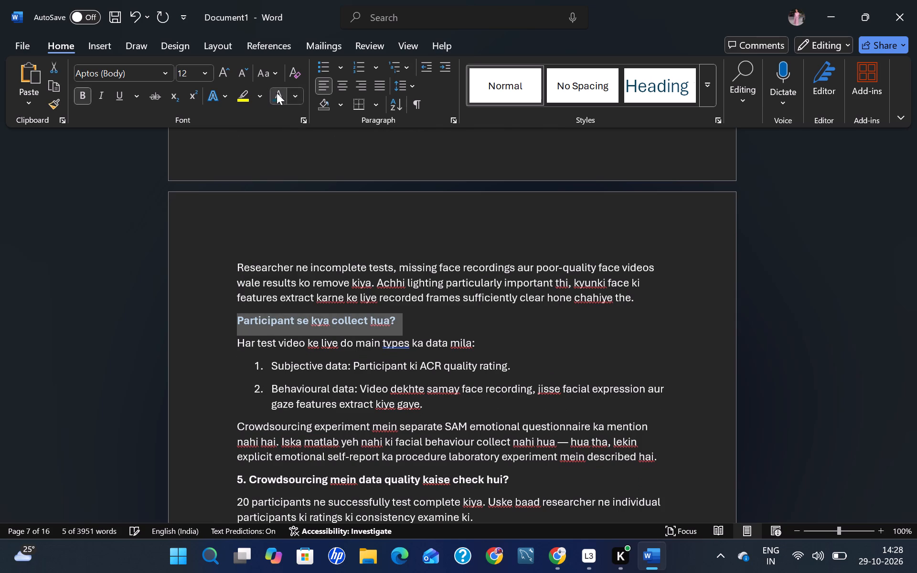
pyautogui.click(295, 95)
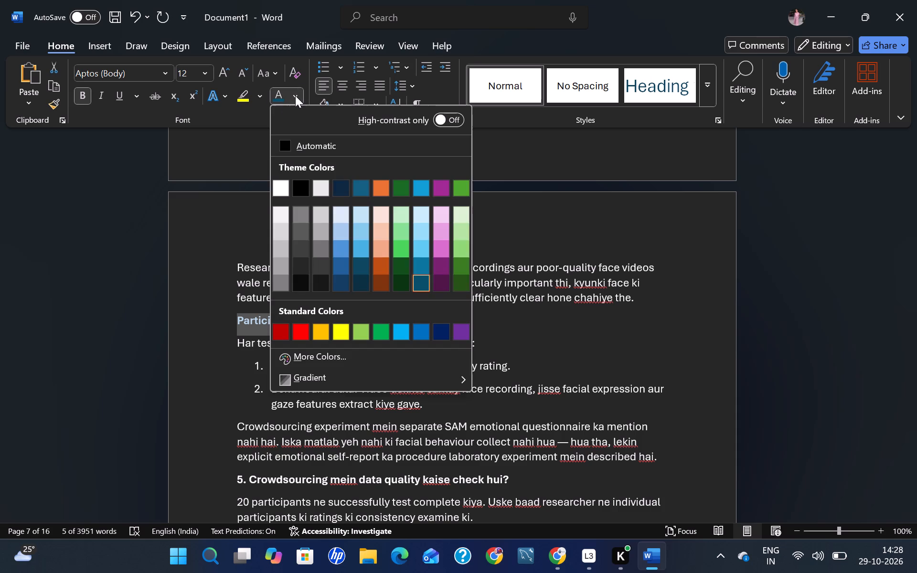
pyautogui.click(399, 285)
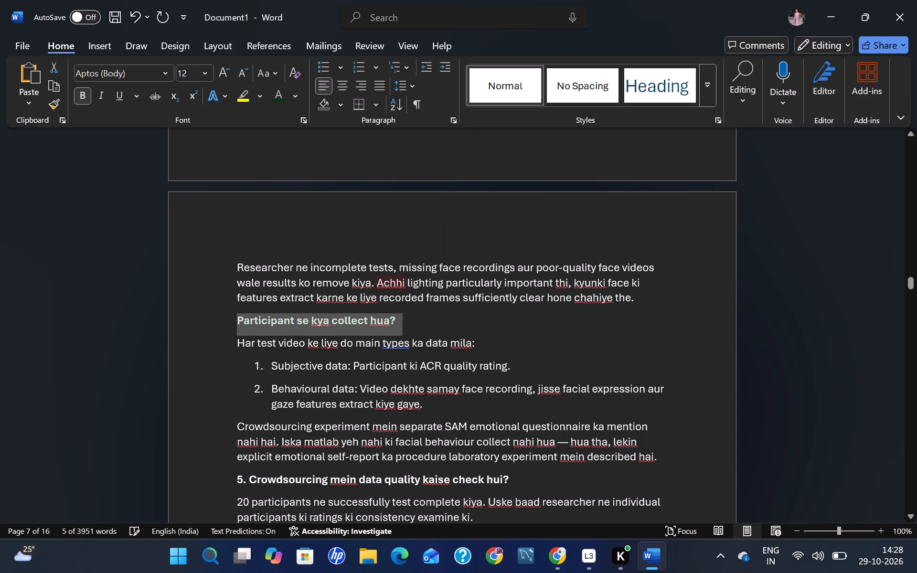
pyautogui.click(638, 297)
pyautogui.press('Return')
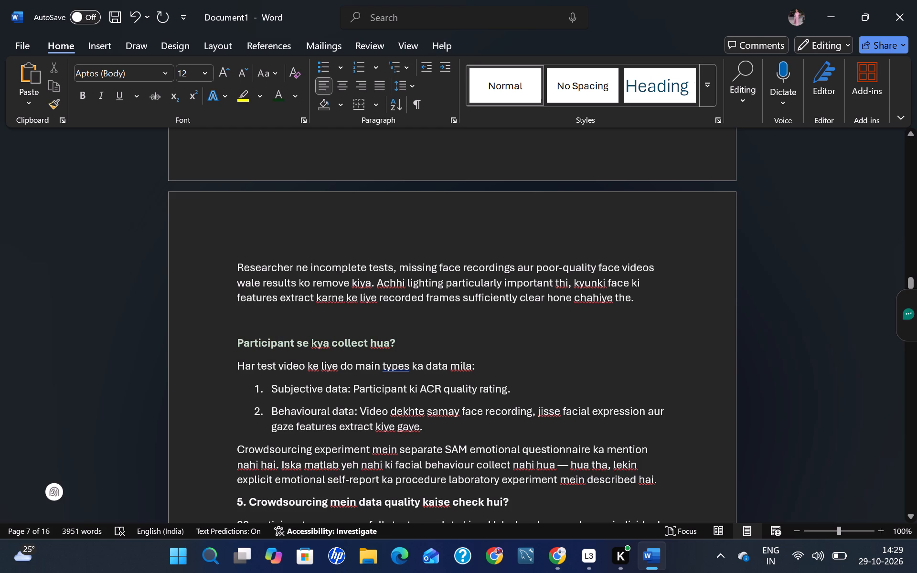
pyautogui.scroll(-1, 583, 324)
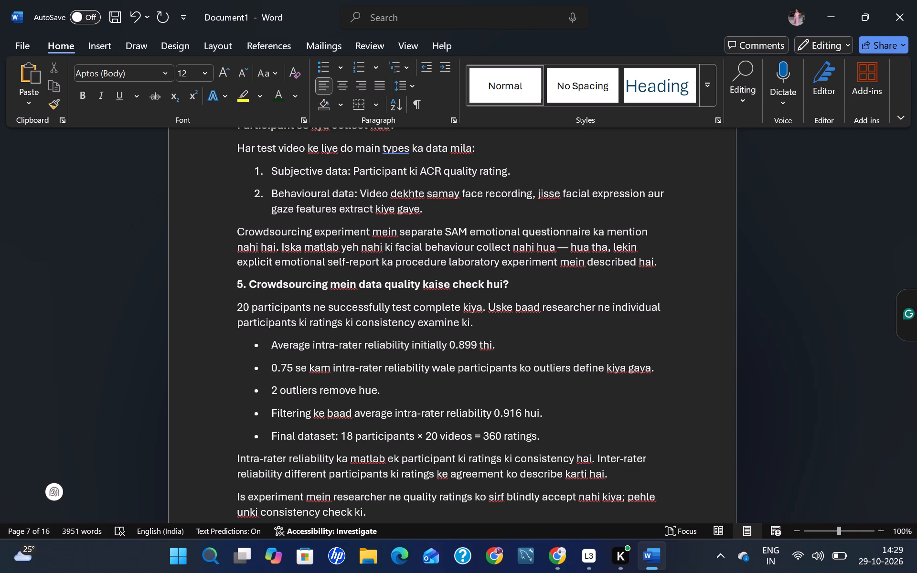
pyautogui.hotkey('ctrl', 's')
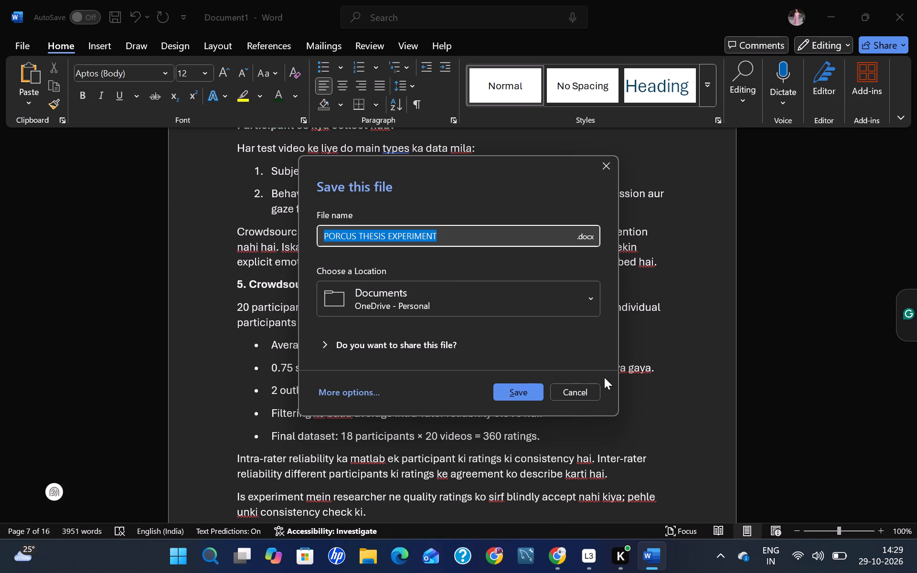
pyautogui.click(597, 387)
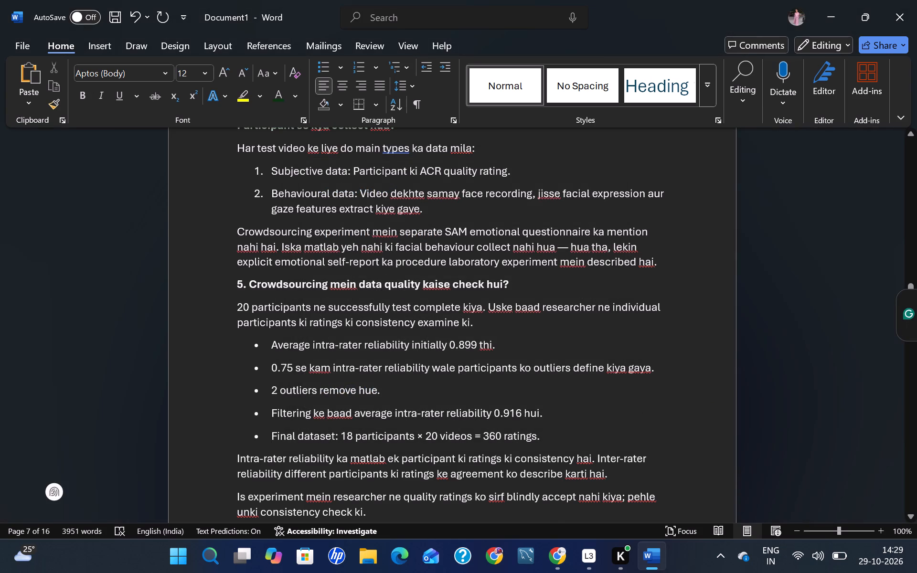
# Remove the number "5." from the start of the "Crowdsourcing mein data quality kaise check hui?" heading.
pyautogui.scroll(1, 719, 386)
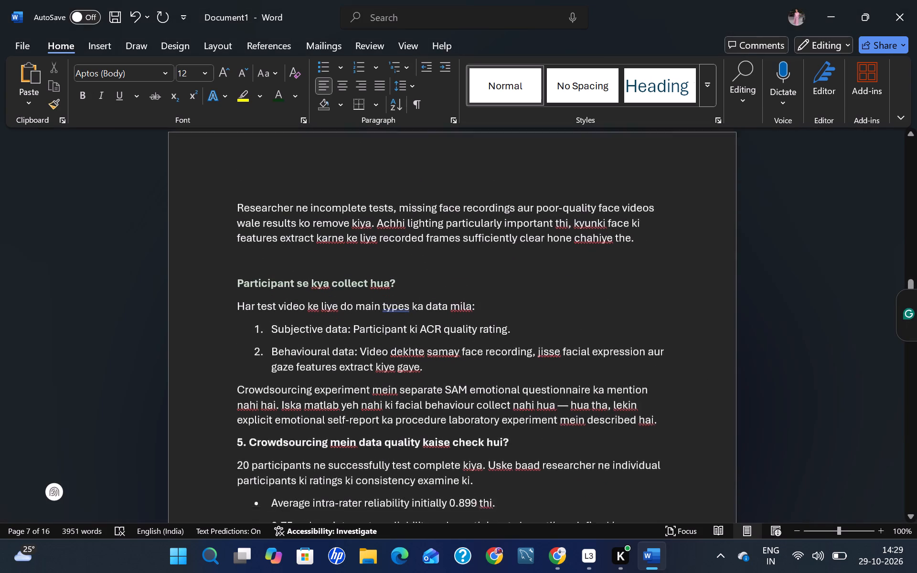
pyautogui.scroll(1, 719, 386)
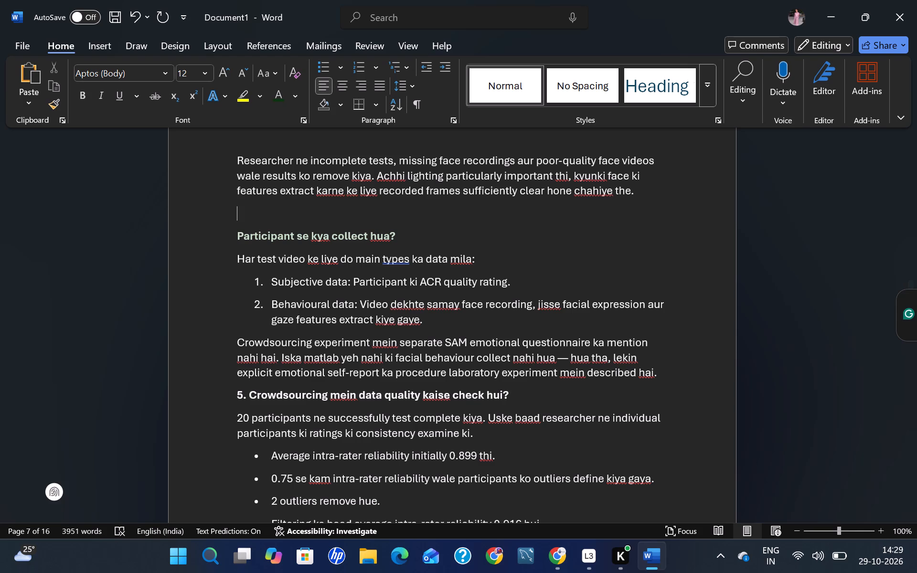
pyautogui.scroll(-1, 719, 386)
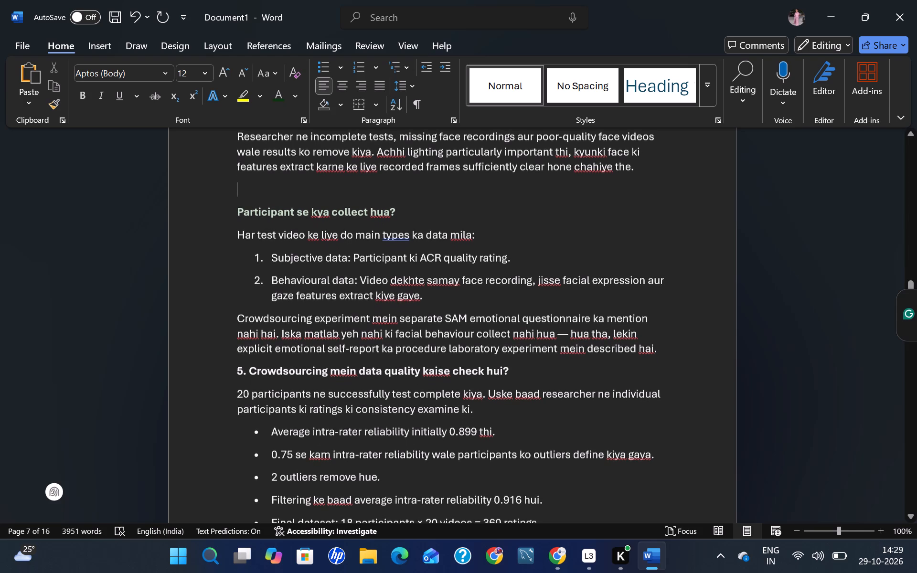
pyautogui.scroll(-1, 719, 386)
pyautogui.hscroll(1, 719, 386)
pyautogui.scroll(-1, 719, 386)
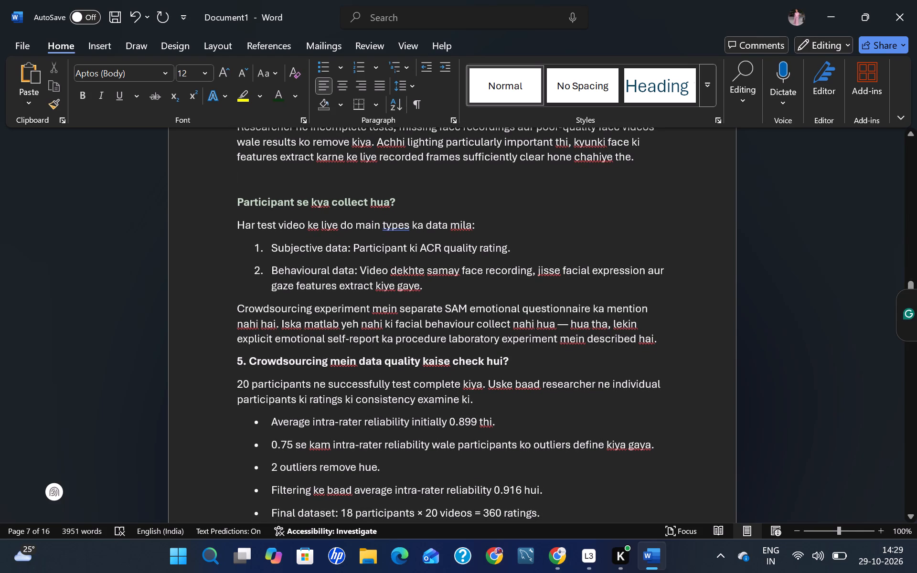
pyautogui.scroll(-1, 719, 386)
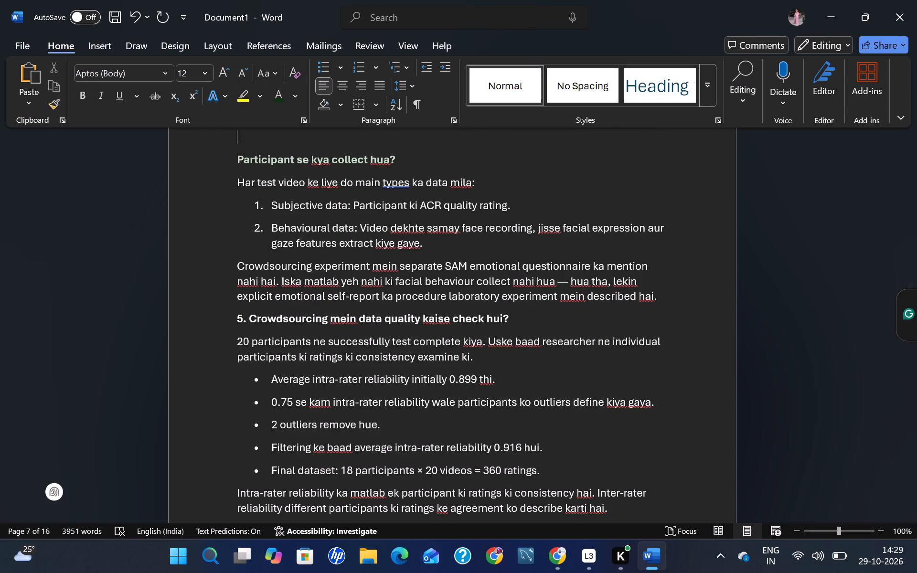
pyautogui.scroll(-1, 719, 386)
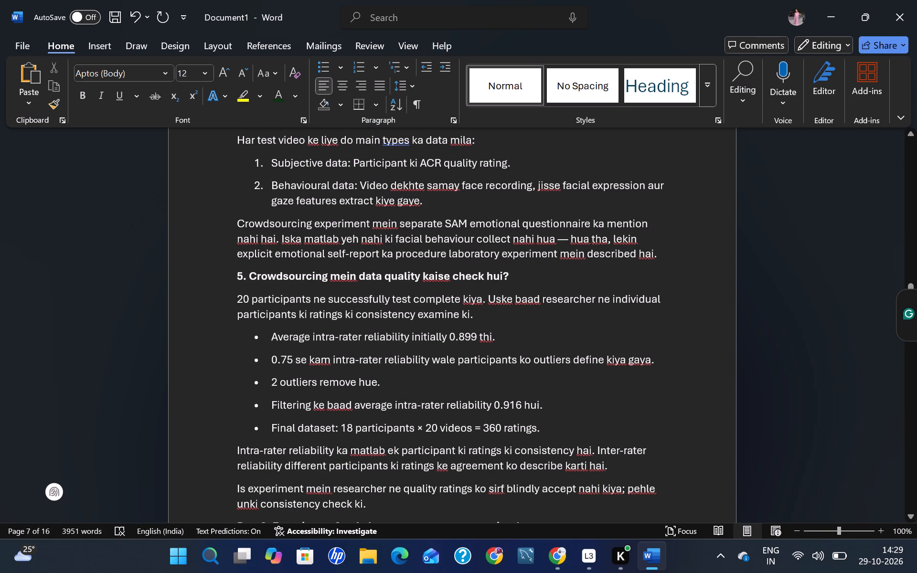
pyautogui.click(245, 276)
pyautogui.press('BackSpace')
pyautogui.press('BackSpace')
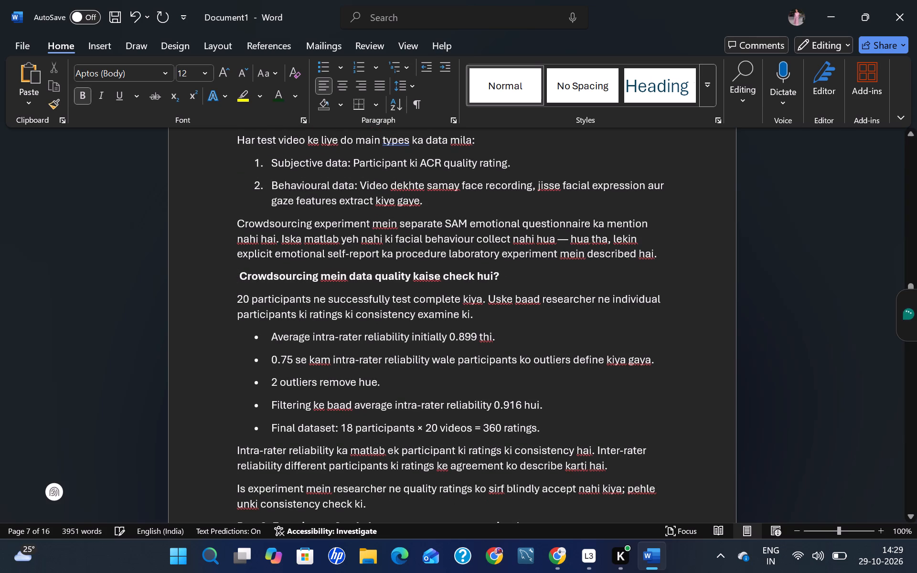
# Colour the "Crowdsourcing mein data quality kaise check hui?" heading in the same green and insert a blank line above it.
pyautogui.moveTo(497, 276); pyautogui.dragTo(383, 276)
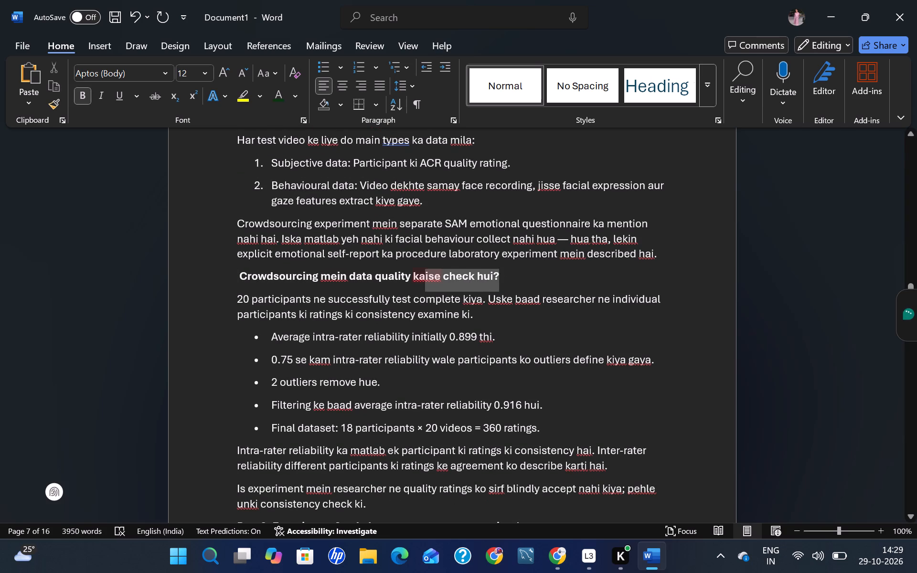
pyautogui.moveTo(383, 276); pyautogui.dragTo(248, 277)
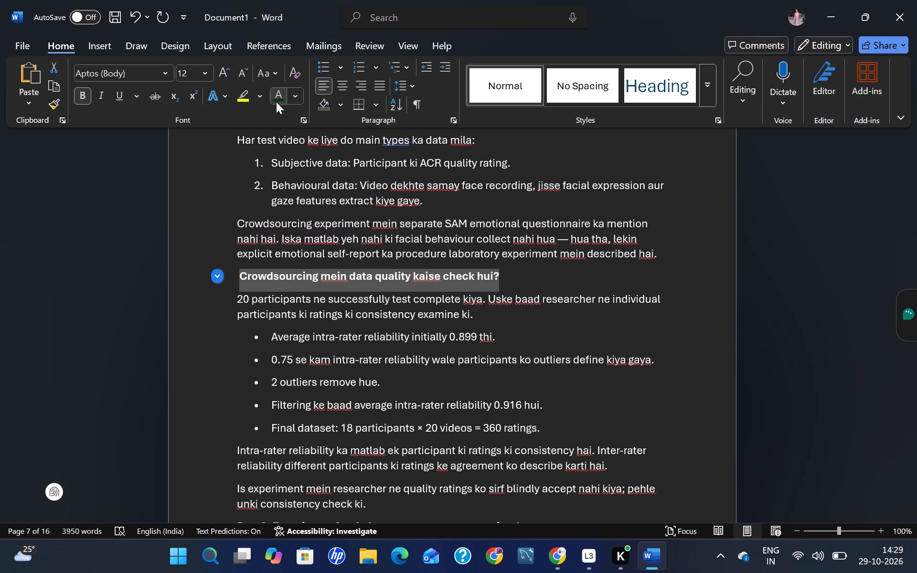
pyautogui.click(276, 102)
pyautogui.click(583, 244)
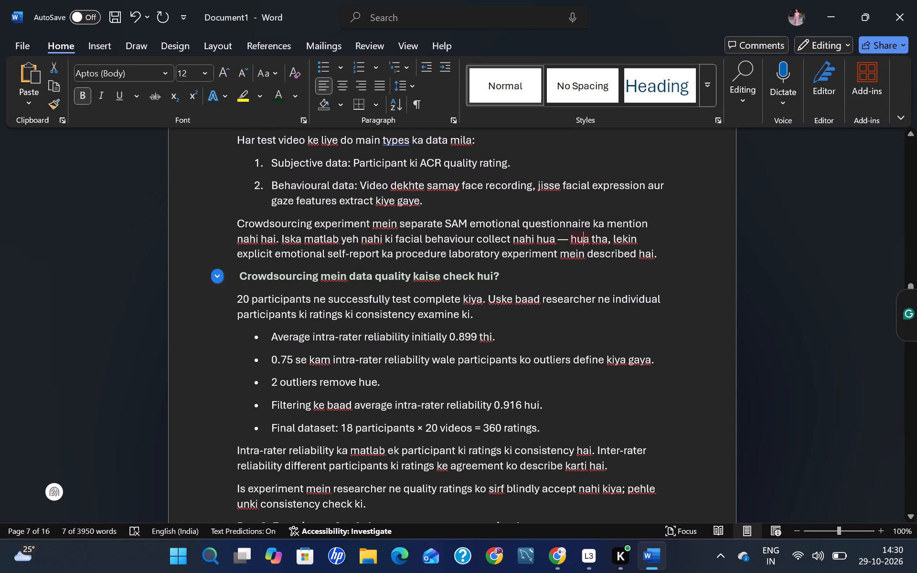
pyautogui.click(510, 264)
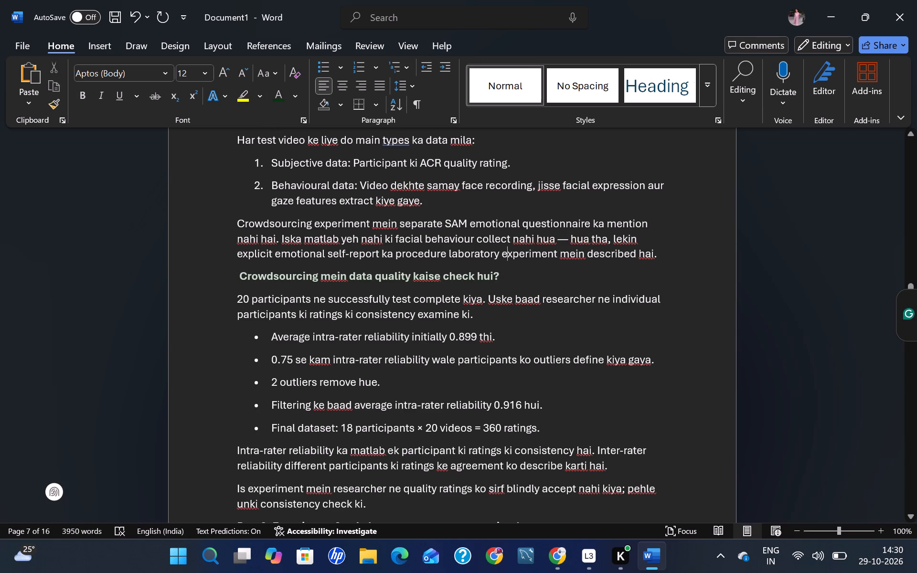
pyautogui.scroll(-1, 510, 264)
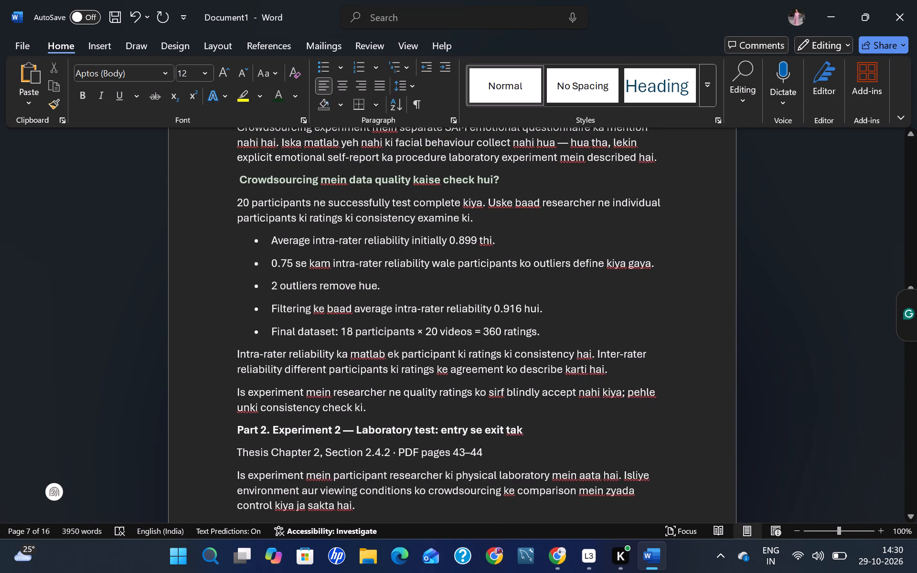
pyautogui.click(665, 160)
pyautogui.press('Return')
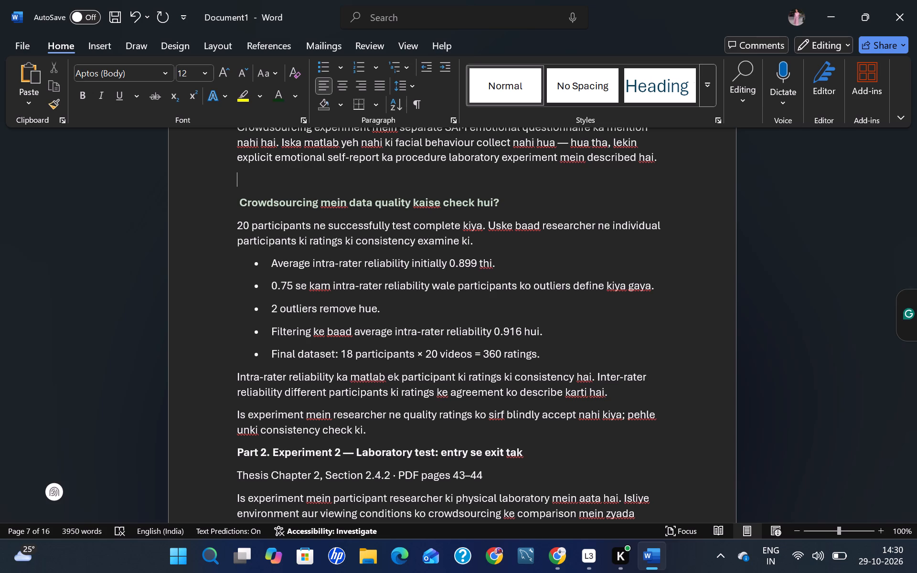
# Insert blank lines before the "Part 2. Experiment 2 — Laboratory test" heading to push it onto the following page.
pyautogui.scroll(-2, 643, 318)
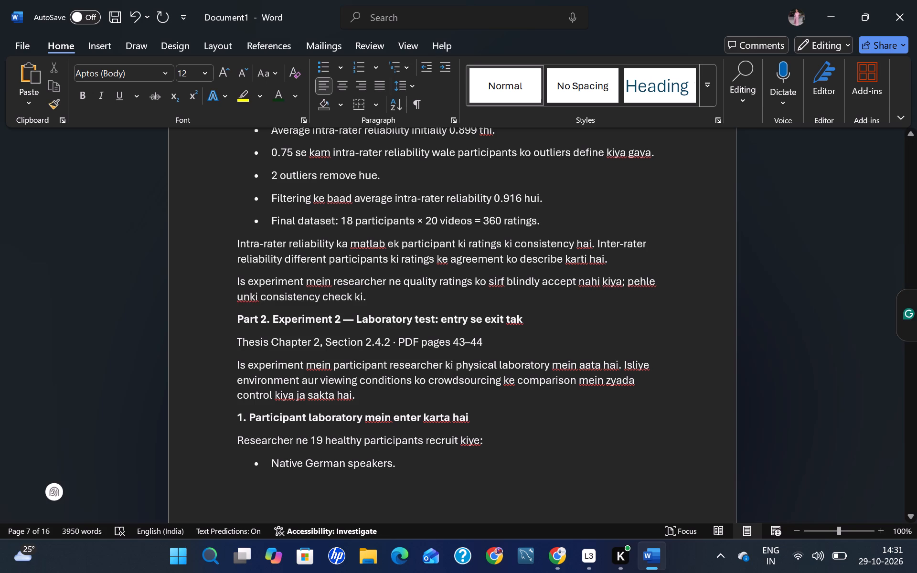
pyautogui.click(382, 298)
pyautogui.press('Return')
pyautogui.press('Return')
pyautogui.press('Return')
pyautogui.press('Return')
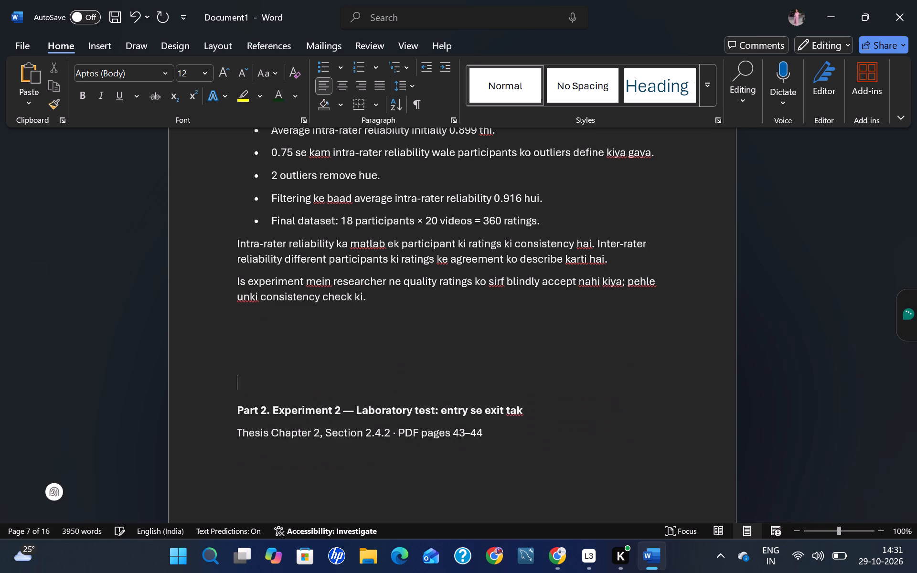
pyautogui.press('Return')
pyautogui.press('Return')
pyautogui.press('Return')
pyautogui.press('Return')
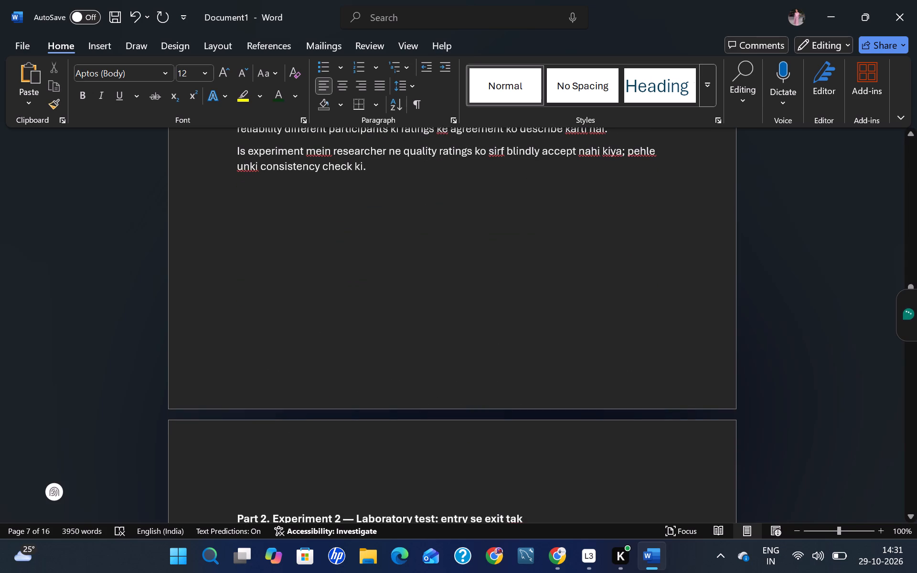
pyautogui.press('BackSpace')
pyautogui.scroll(2, 448, 315)
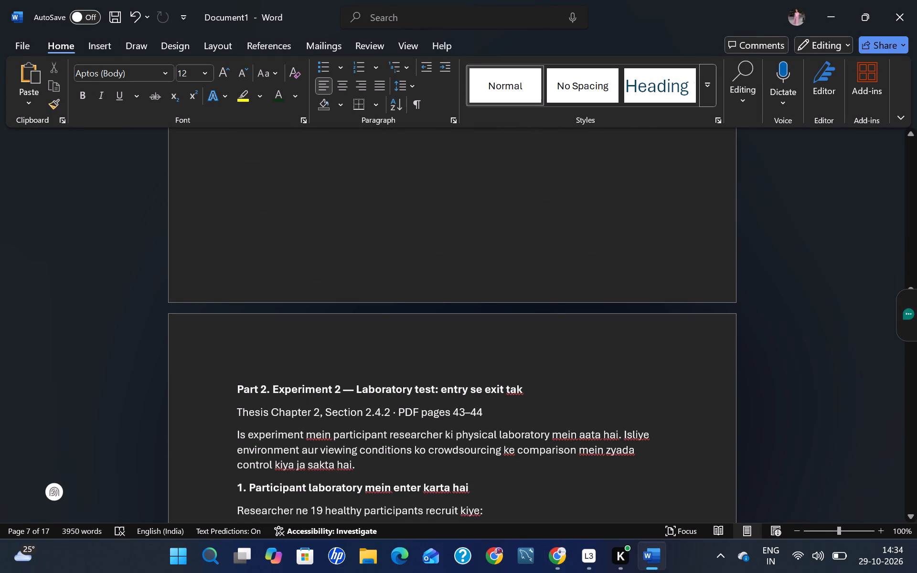
pyautogui.scroll(-3, 718, 319)
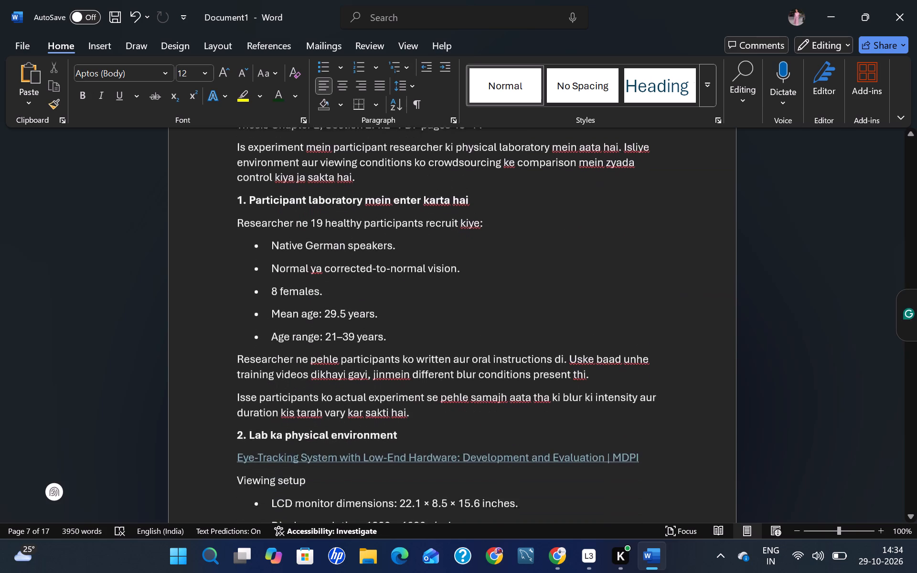
pyautogui.scroll(-5, 718, 319)
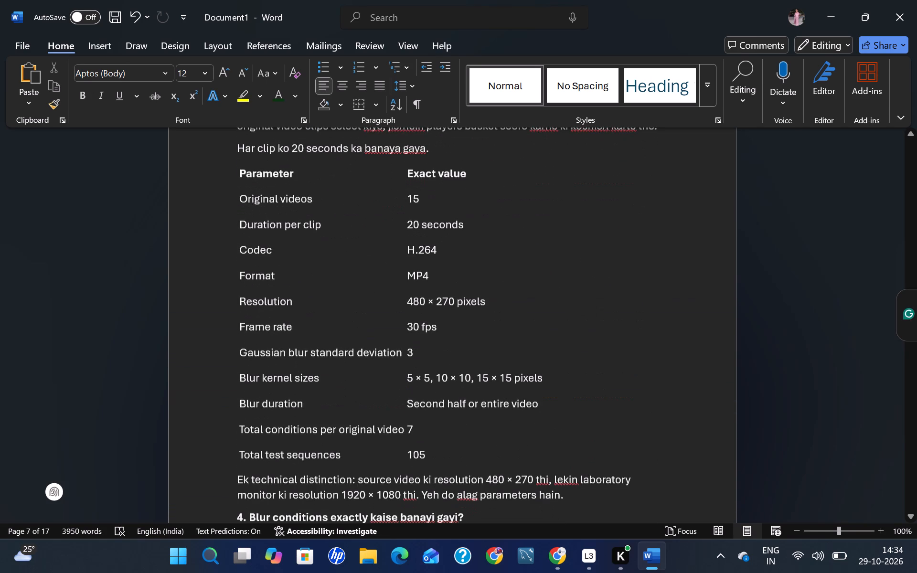
pyautogui.scroll(-1, 718, 319)
pyautogui.scroll(15, 718, 319)
pyautogui.scroll(11, 718, 319)
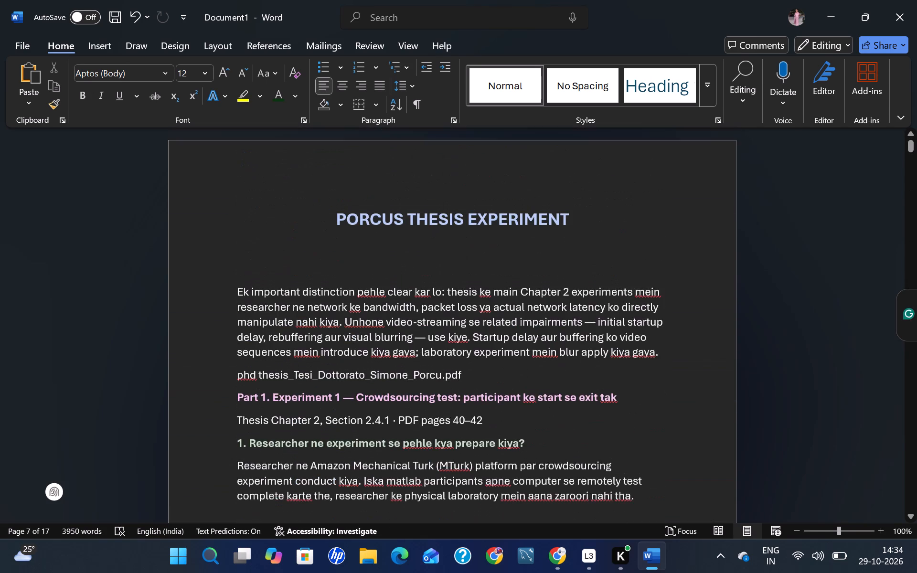
pyautogui.scroll(11, 718, 319)
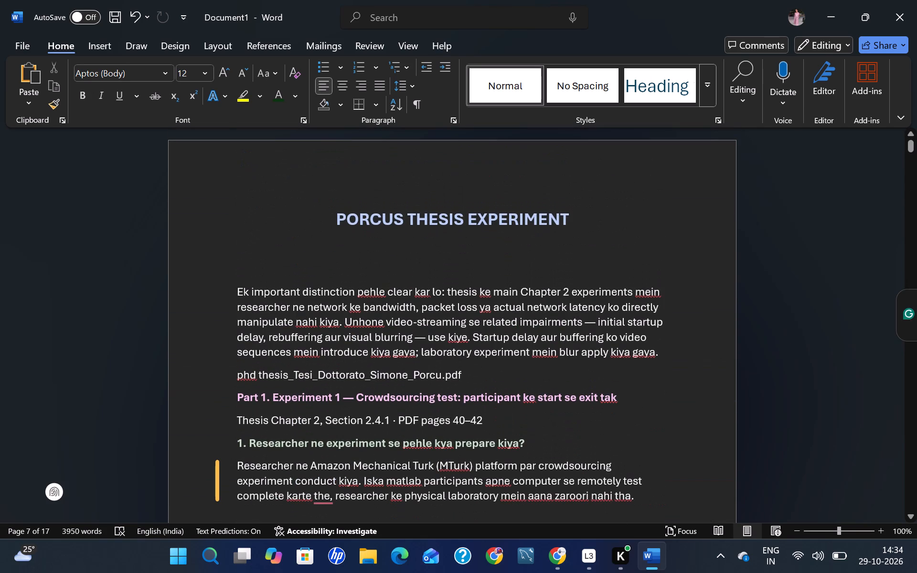
pyautogui.scroll(-4, 718, 319)
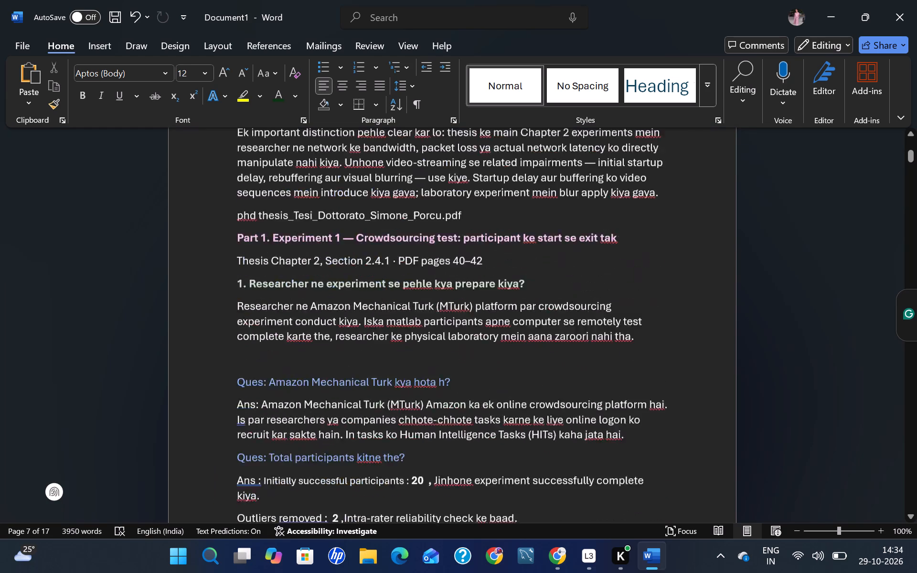
pyautogui.scroll(-7, 718, 319)
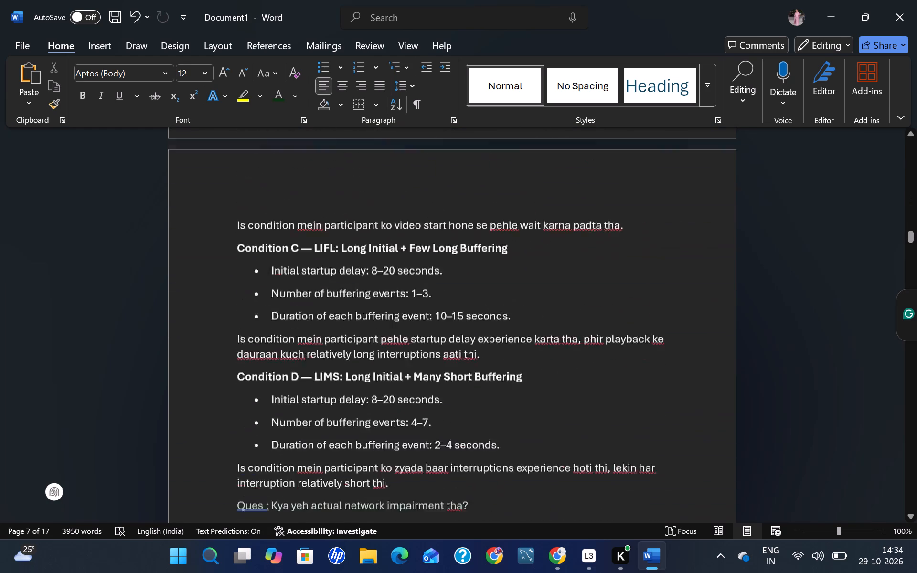
pyautogui.scroll(-5, 718, 319)
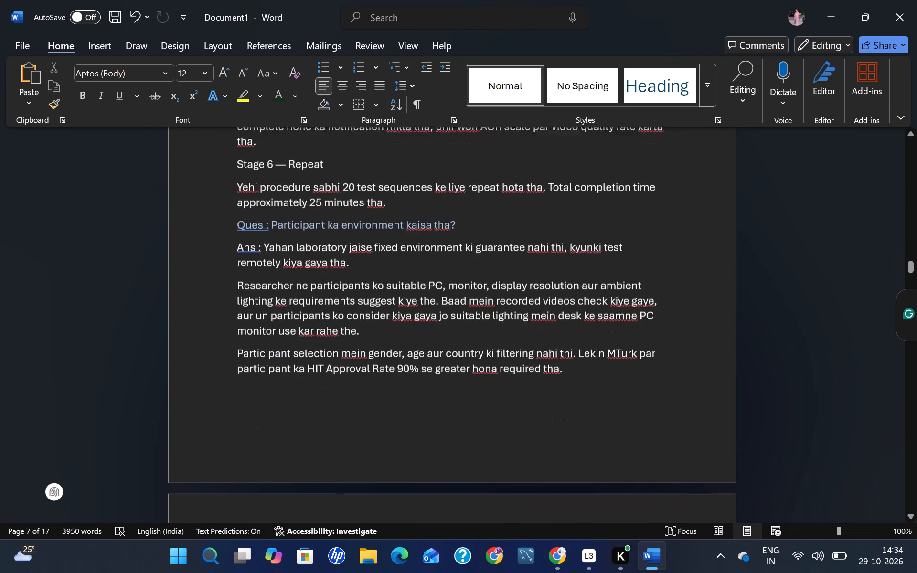
pyautogui.scroll(-6, 718, 319)
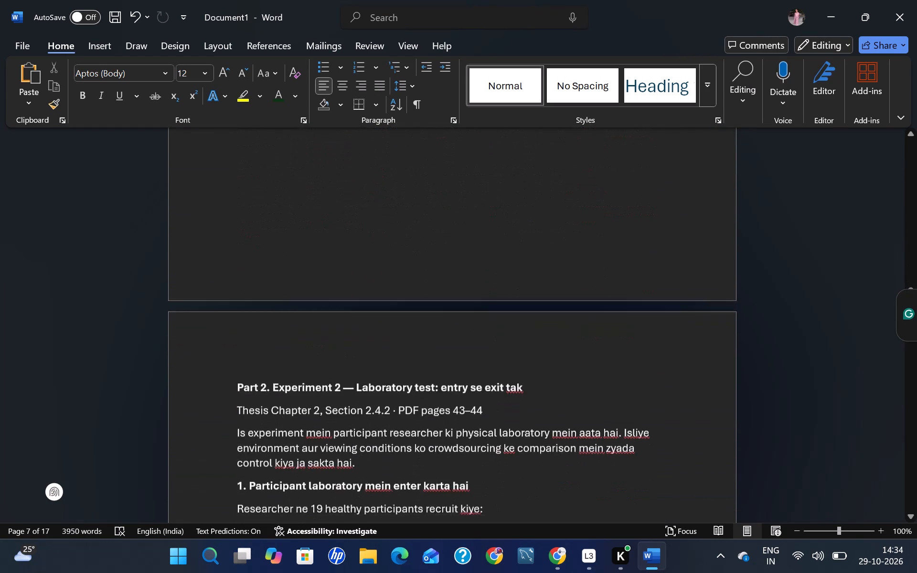
# Colour the Part 2 heading text "Experiment 2 — Laboratory test: entry se exit tak" in the darkest purple theme shade.
pyautogui.scroll(-1, 718, 319)
pyautogui.moveTo(529, 245); pyautogui.dragTo(505, 244)
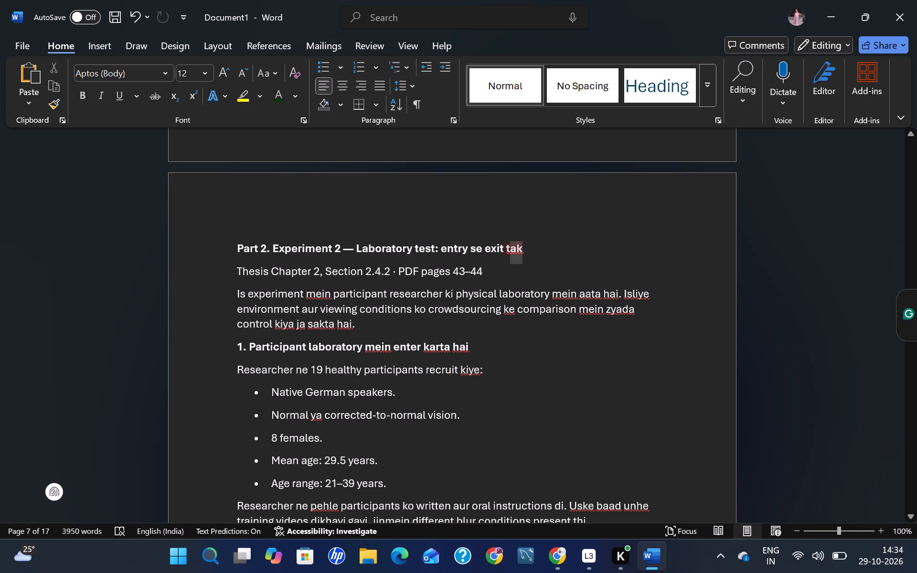
pyautogui.moveTo(505, 244); pyautogui.dragTo(309, 251)
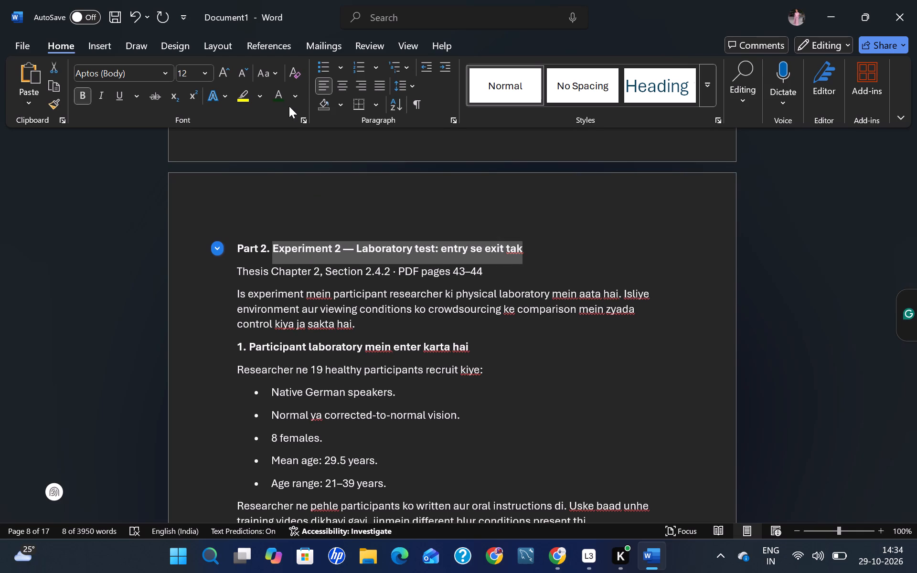
pyautogui.click(293, 96)
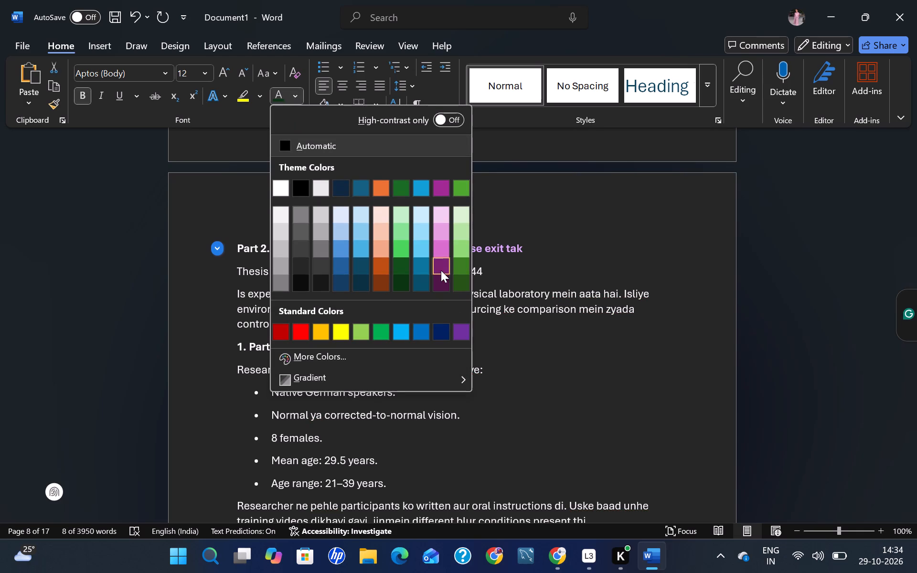
pyautogui.click(440, 289)
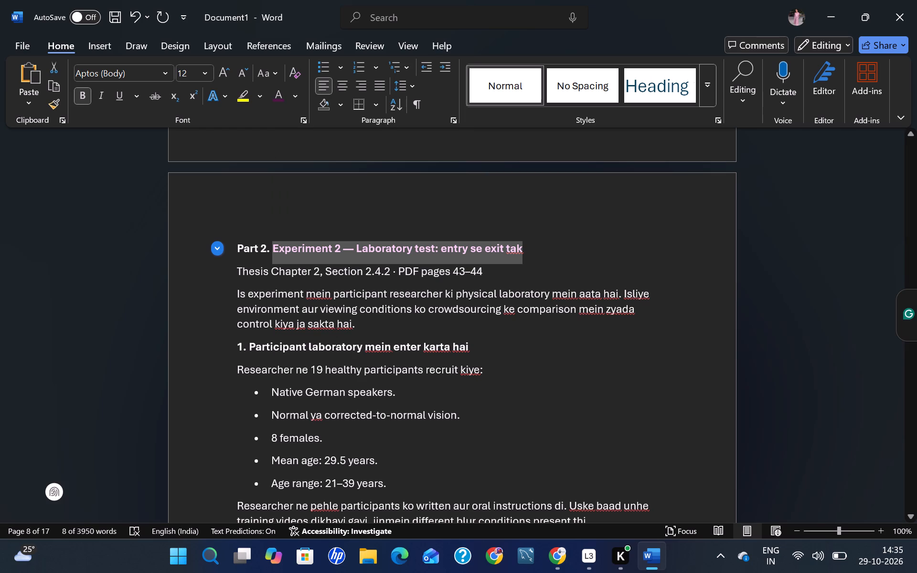
# Delete the reference line "Thesis Chapter 2, Section 2.4.2 · PDF pages 43–44" below the Part 2 heading.
pyautogui.click(490, 269)
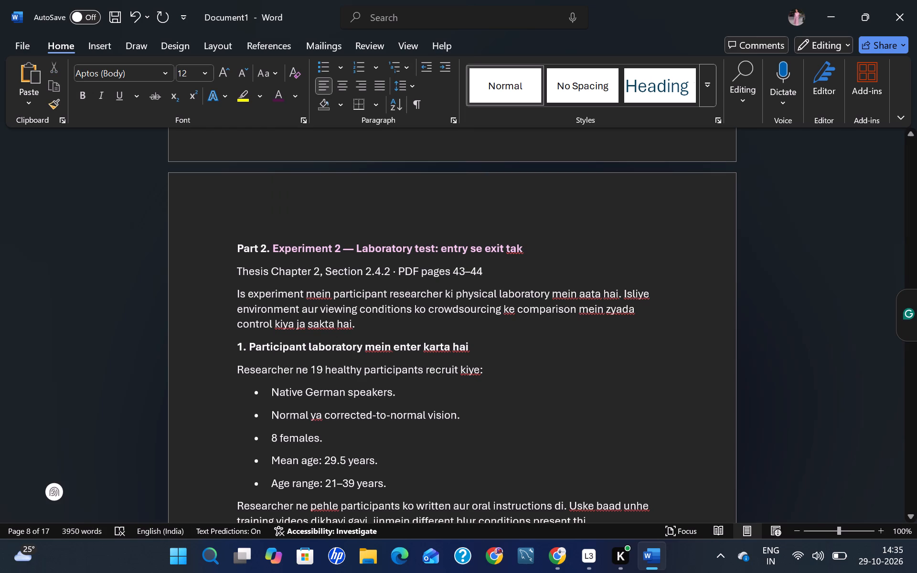
pyautogui.press('BackSpace')
pyautogui.press('BackSpace')
pyautogui.press('BackSpace')
pyautogui.press('BackSpace')
pyautogui.press('BackSpace')
pyautogui.press('BackSpace')
pyautogui.press('BackSpace')
pyautogui.press('BackSpace')
pyautogui.press('BackSpace')
pyautogui.press('BackSpace')
pyautogui.press('BackSpace')
pyautogui.press('BackSpace')
pyautogui.press('BackSpace')
pyautogui.press('BackSpace')
pyautogui.press('BackSpace')
pyautogui.press('BackSpace')
pyautogui.press('BackSpace')
pyautogui.press('BackSpace')
pyautogui.press('BackSpace')
pyautogui.press('BackSpace')
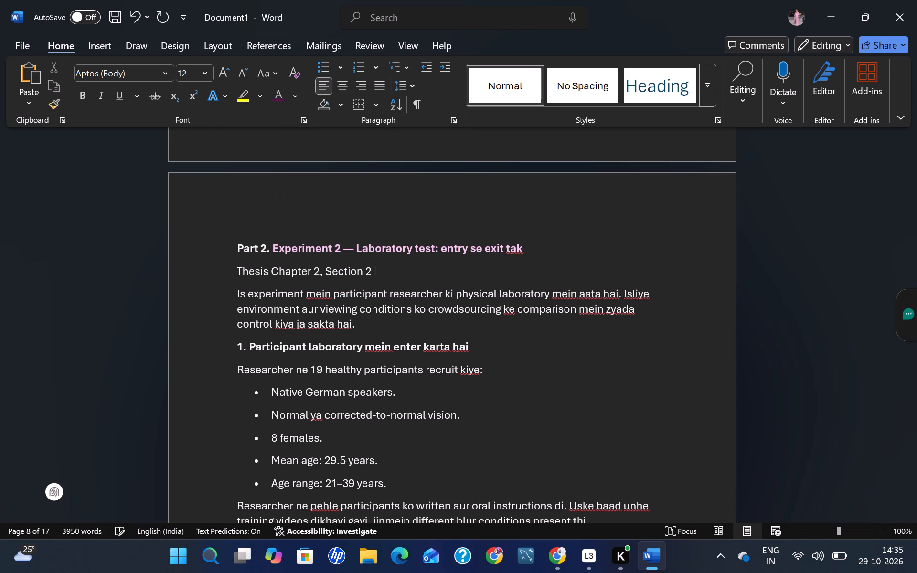
pyautogui.press('BackSpace')
pyautogui.press('BackSpace')
pyautogui.press('BackSpace')
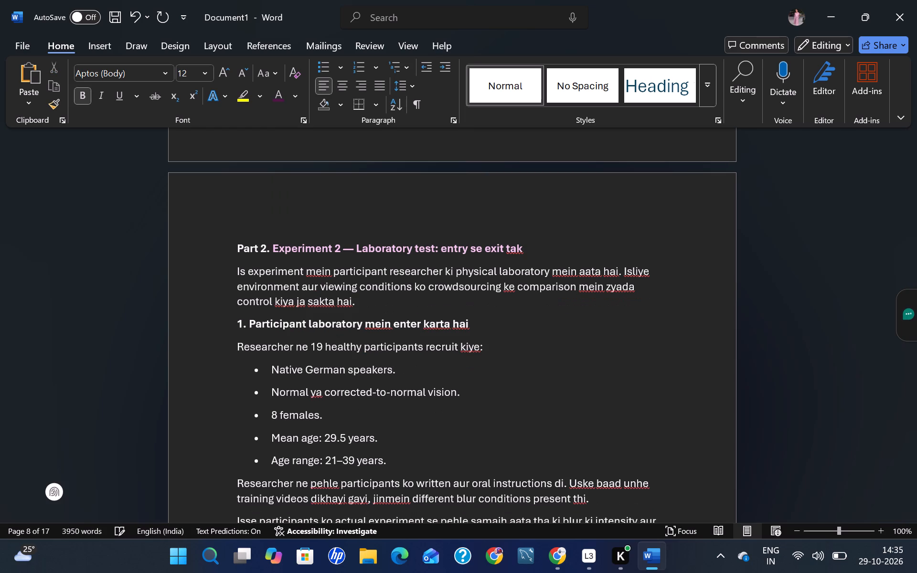
# Colour the section 1 heading text "Participant laboratory mein enter karta hai" in the darkest dark-green theme shade.
pyautogui.moveTo(479, 322); pyautogui.dragTo(412, 327)
pyautogui.moveTo(412, 327); pyautogui.dragTo(251, 330)
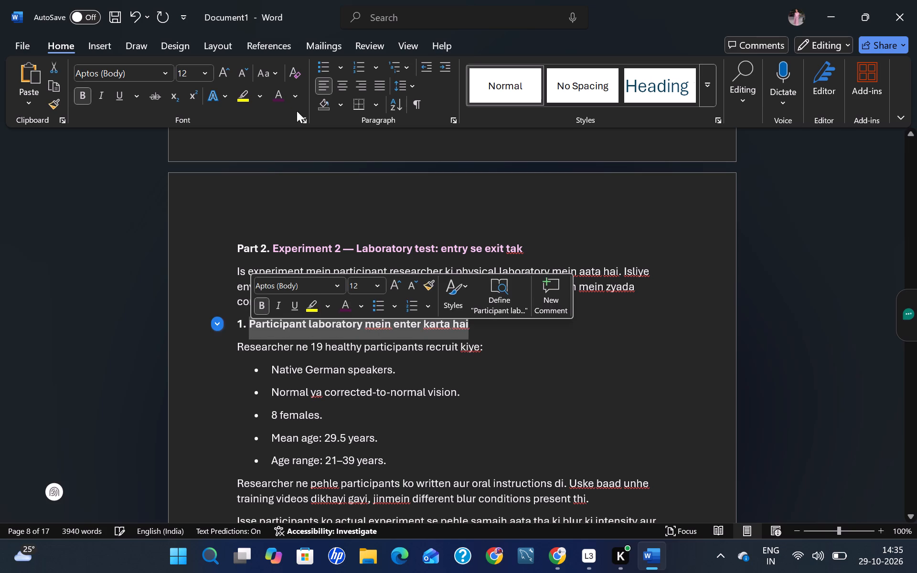
pyautogui.click(288, 101)
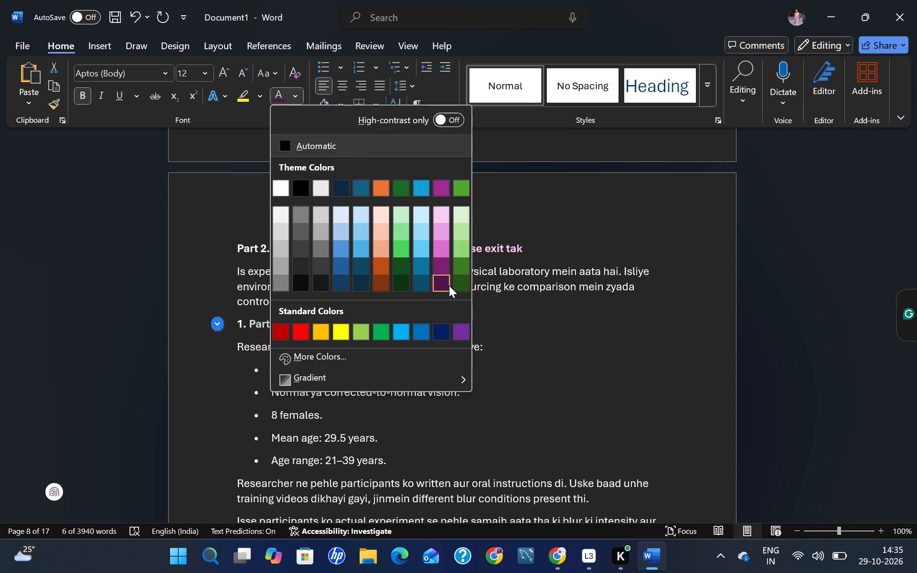
pyautogui.click(401, 289)
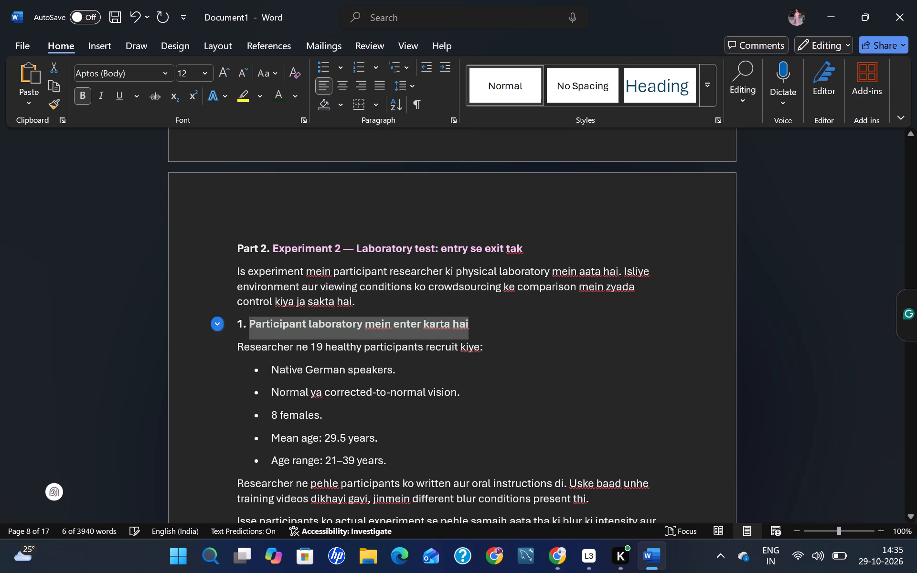
pyautogui.click(601, 394)
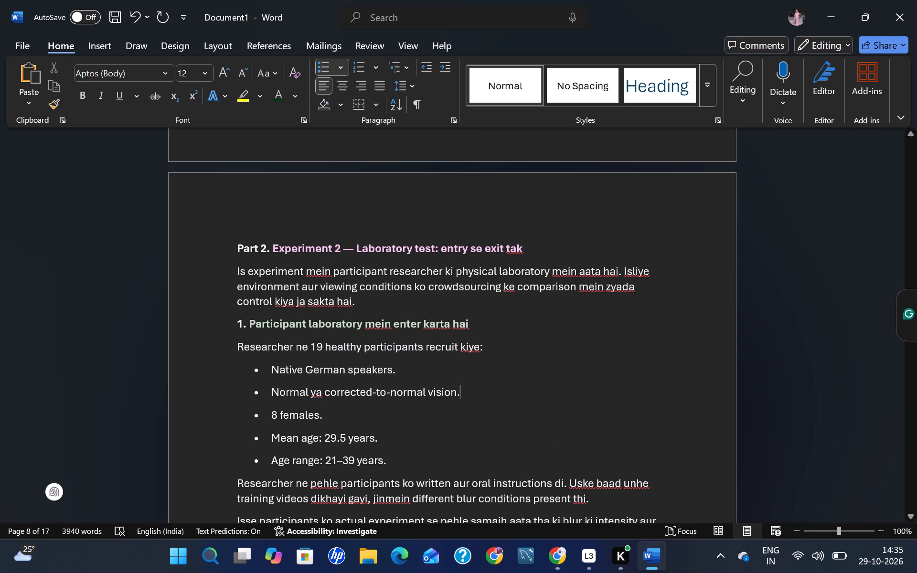
pyautogui.scroll(-1, 601, 394)
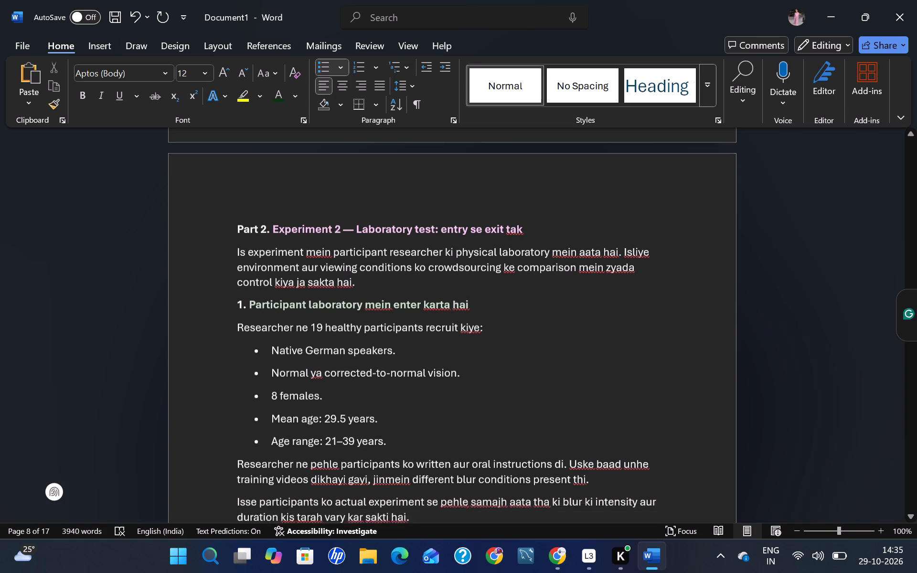
pyautogui.scroll(-2, 601, 394)
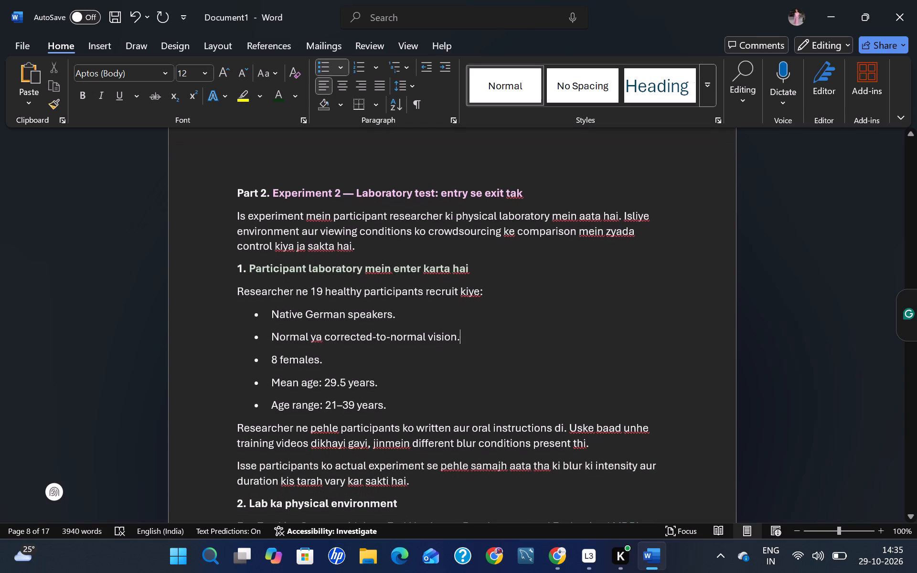
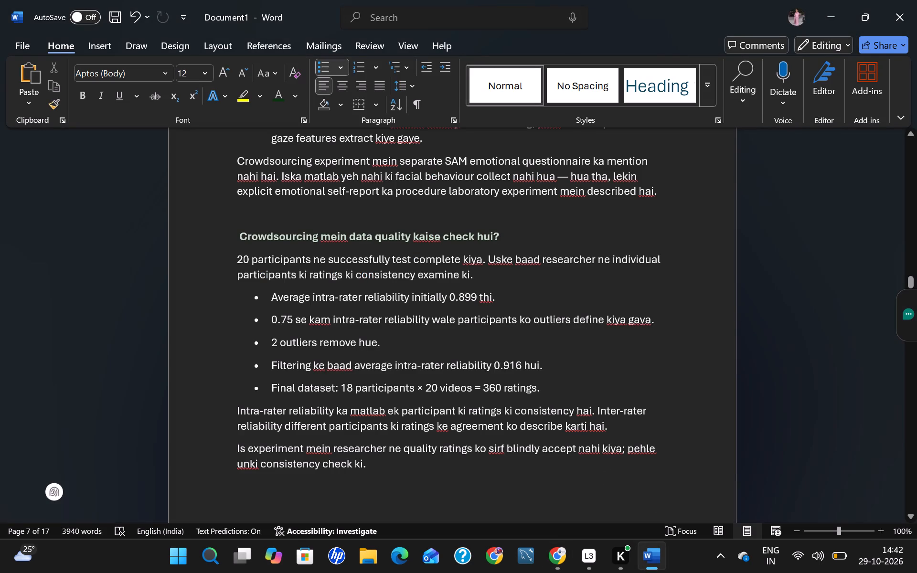
pyautogui.scroll(20, 650, 301)
pyautogui.scroll(16, 650, 301)
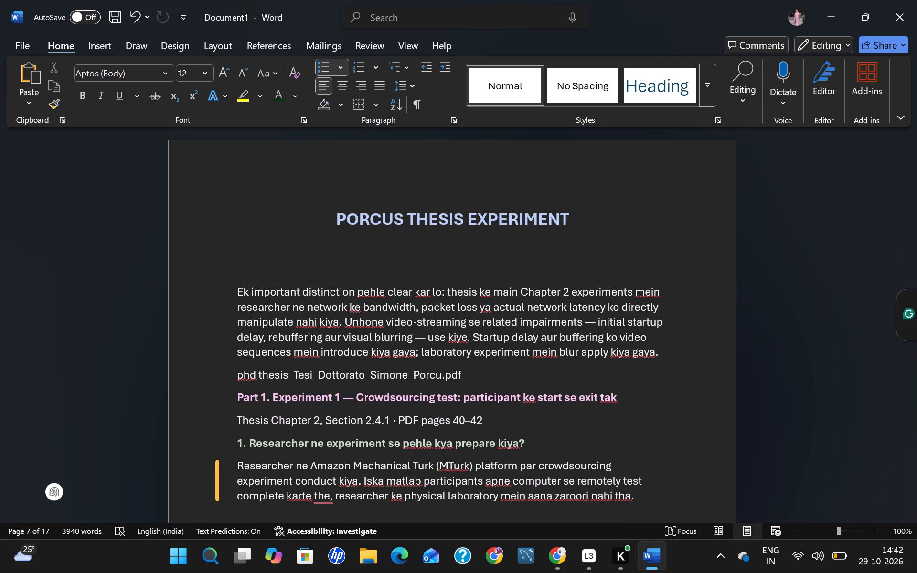
pyautogui.scroll(-1, 650, 301)
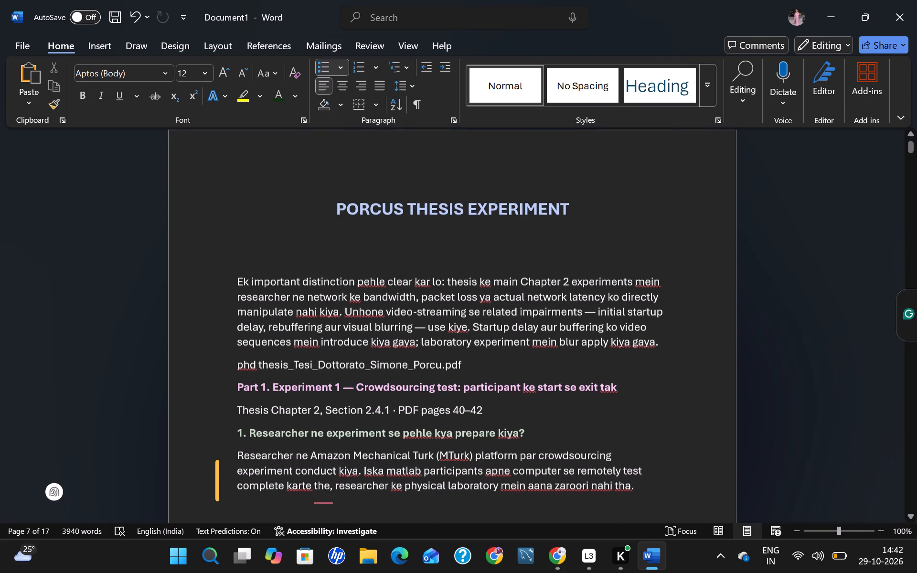
pyautogui.scroll(-1, 650, 301)
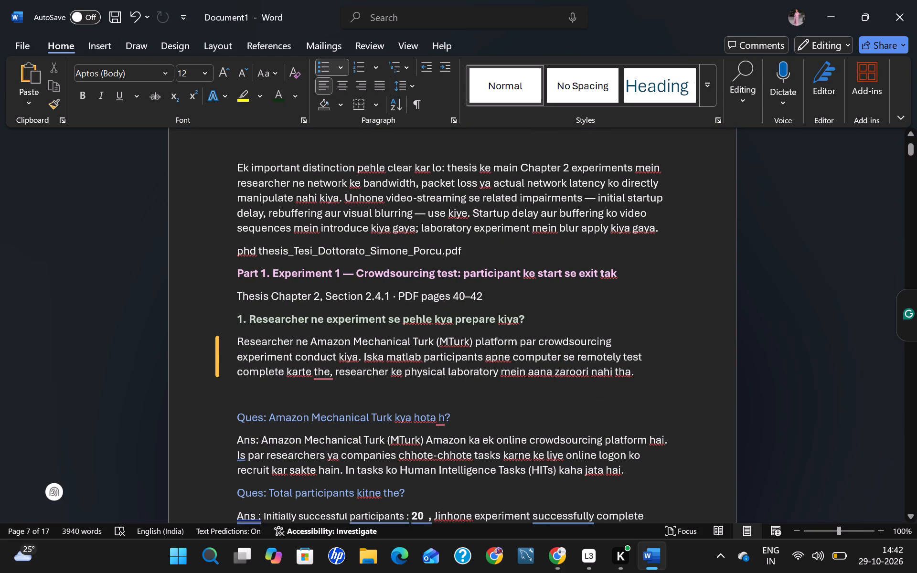
pyautogui.scroll(-4, 650, 301)
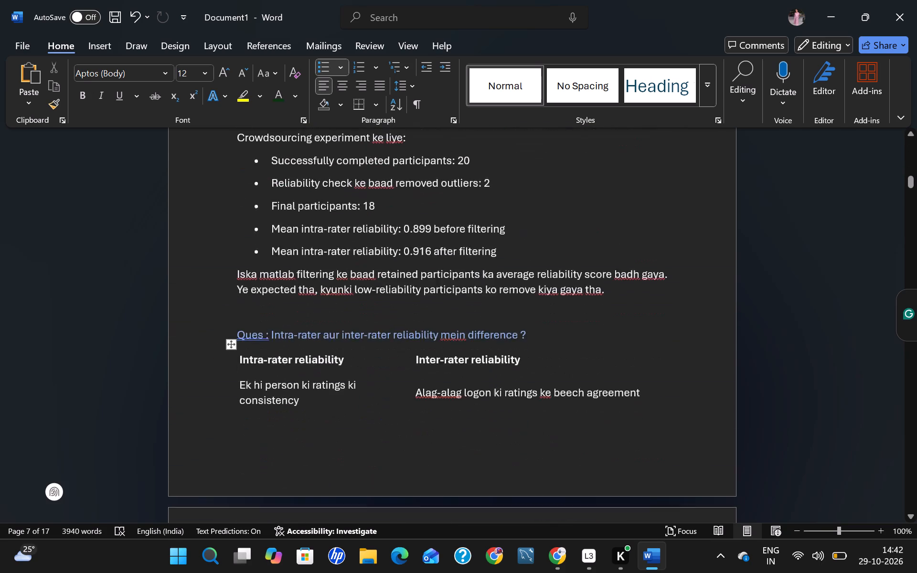
pyautogui.scroll(-9, 650, 301)
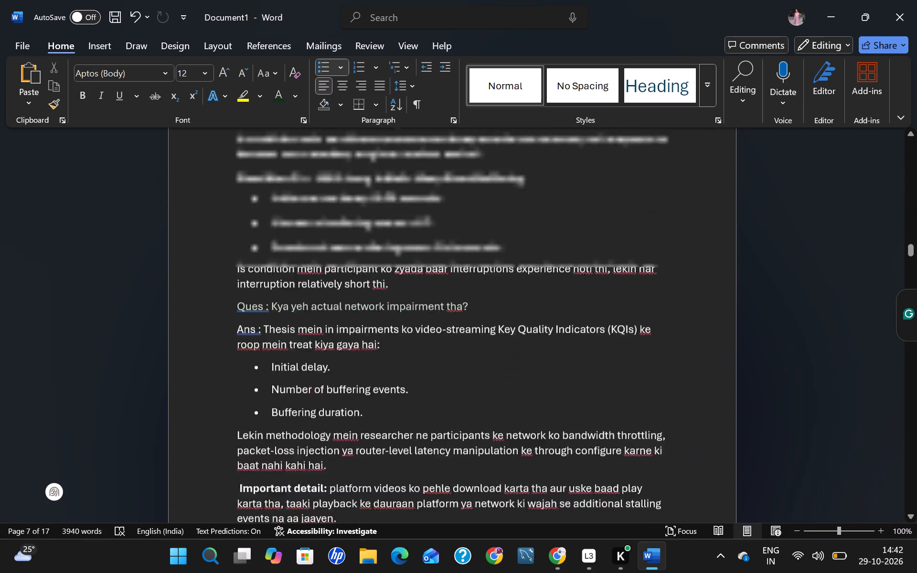
pyautogui.scroll(-9, 650, 301)
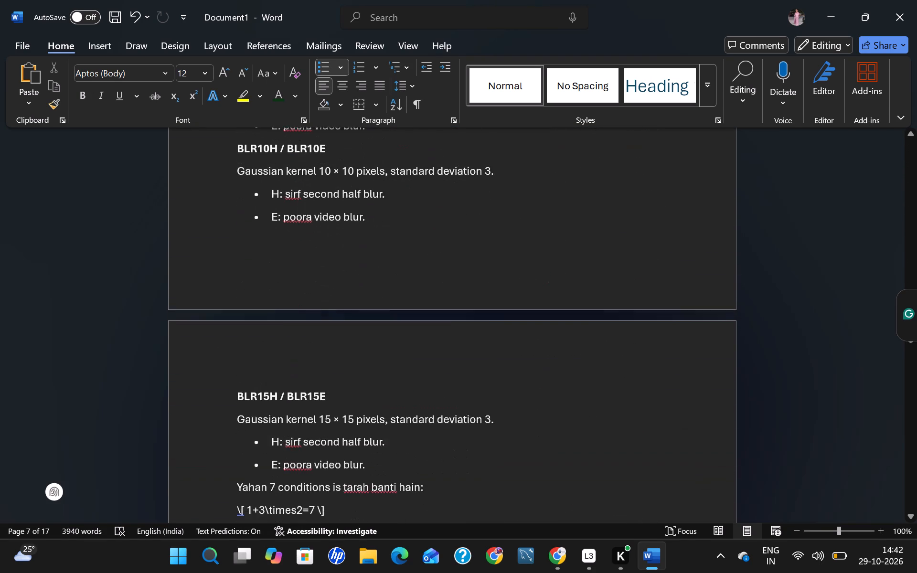
pyautogui.scroll(-4, 650, 301)
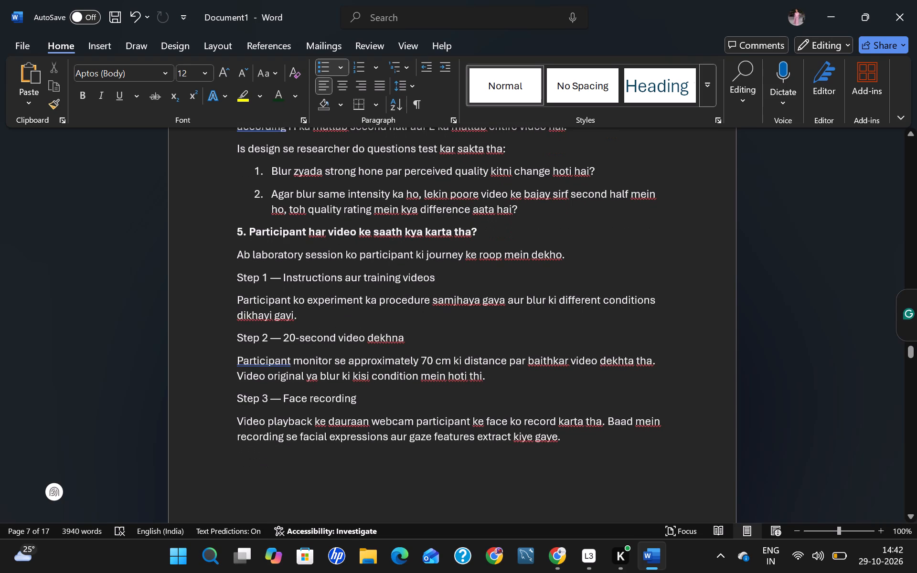
pyautogui.scroll(-6, 650, 301)
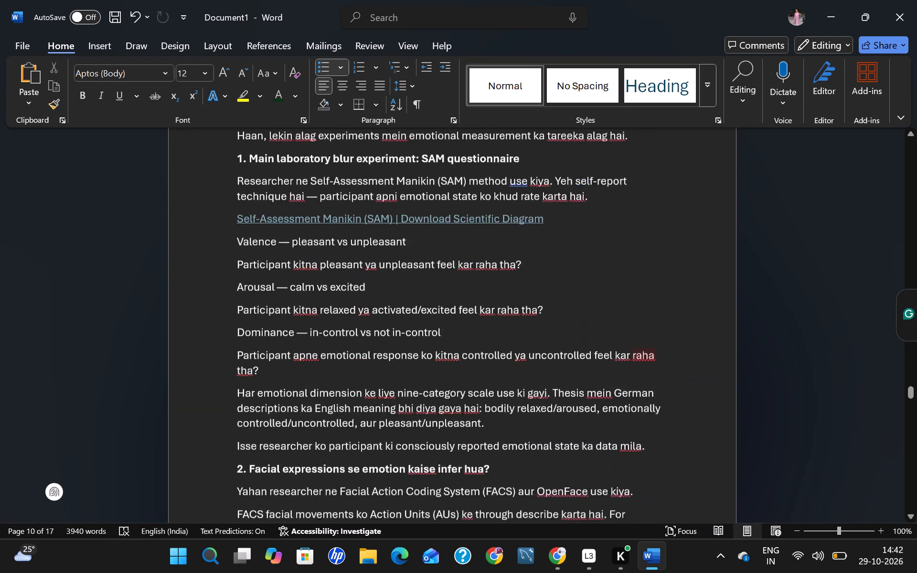
pyautogui.scroll(-2, 650, 301)
pyautogui.scroll(1, 650, 301)
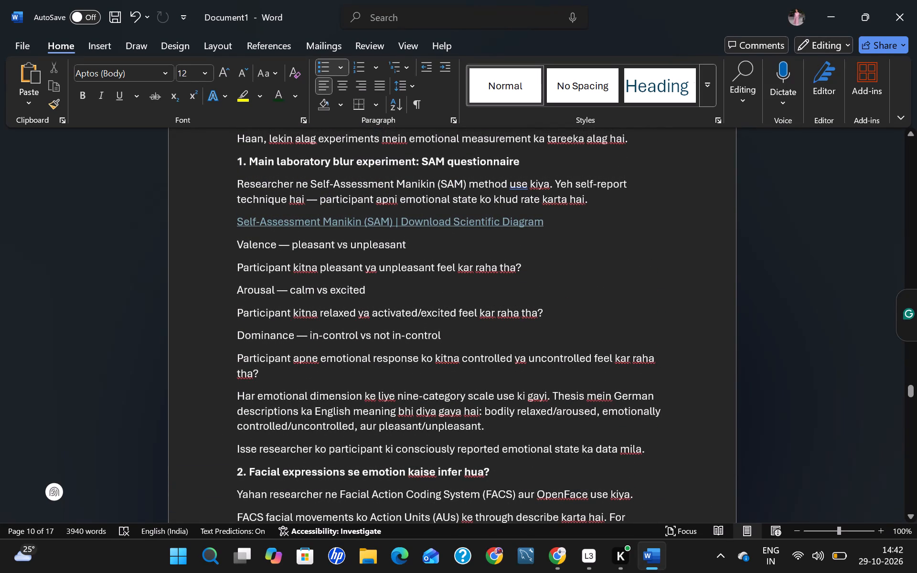
pyautogui.scroll(2, 650, 301)
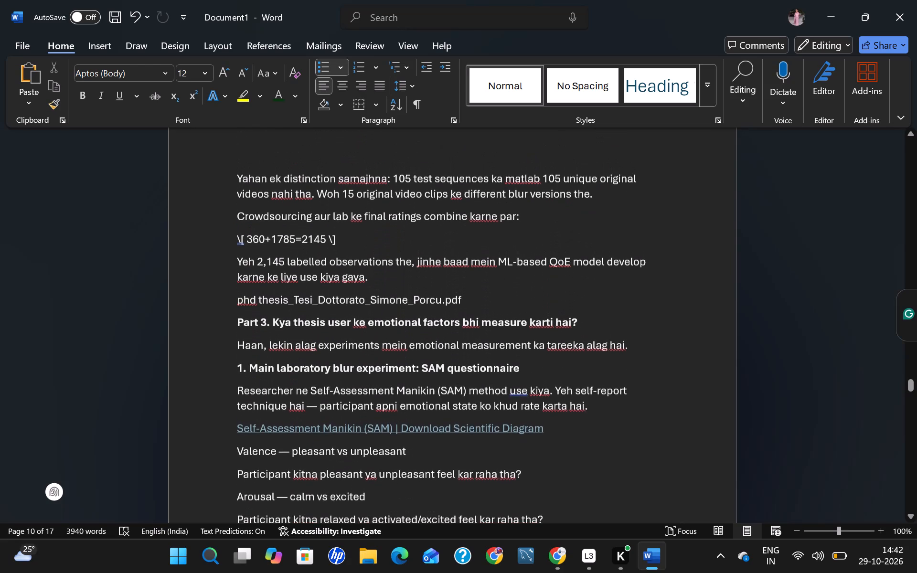
pyautogui.scroll(4, 650, 301)
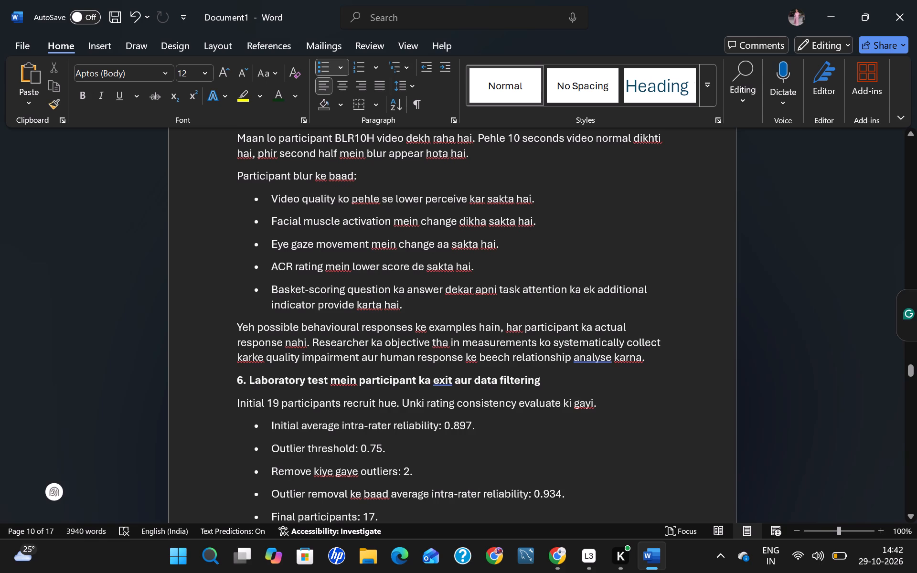
pyautogui.rightClick(650, 301)
pyautogui.scroll(2, 650, 301)
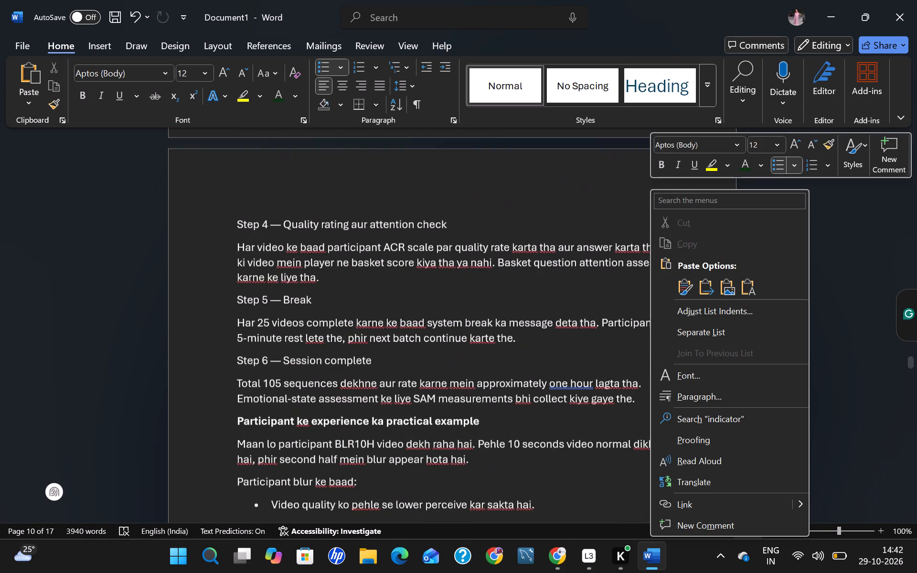
pyautogui.click(617, 191)
pyautogui.scroll(1, 617, 191)
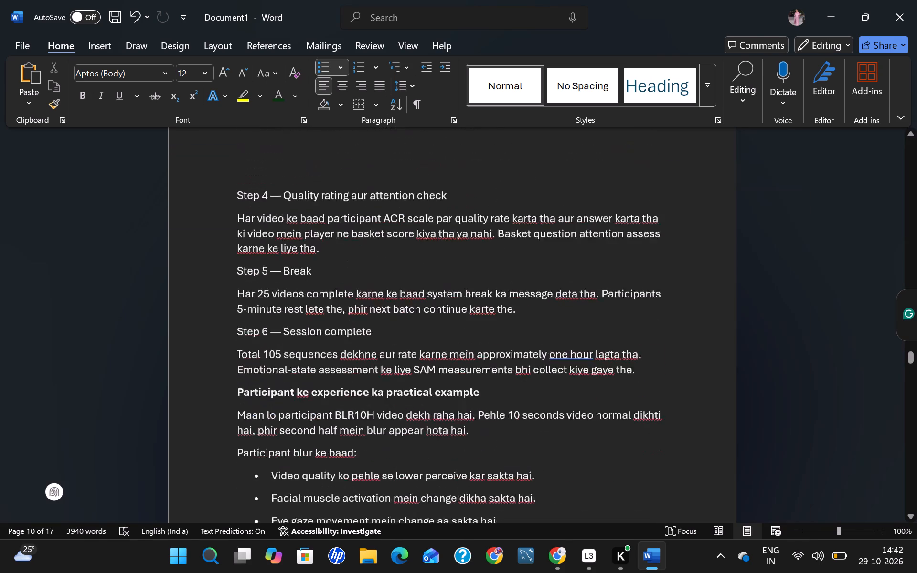
pyautogui.scroll(7, 617, 191)
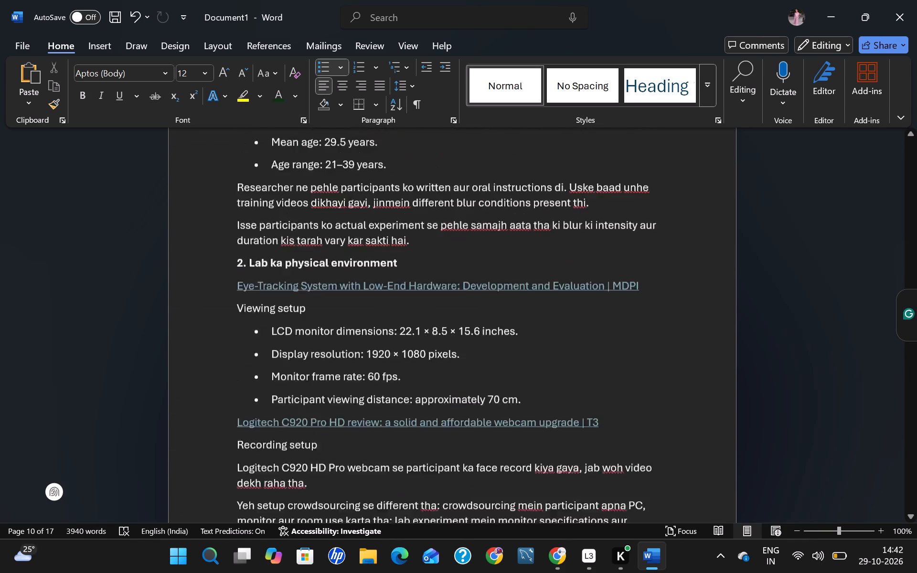
pyautogui.scroll(5, 617, 191)
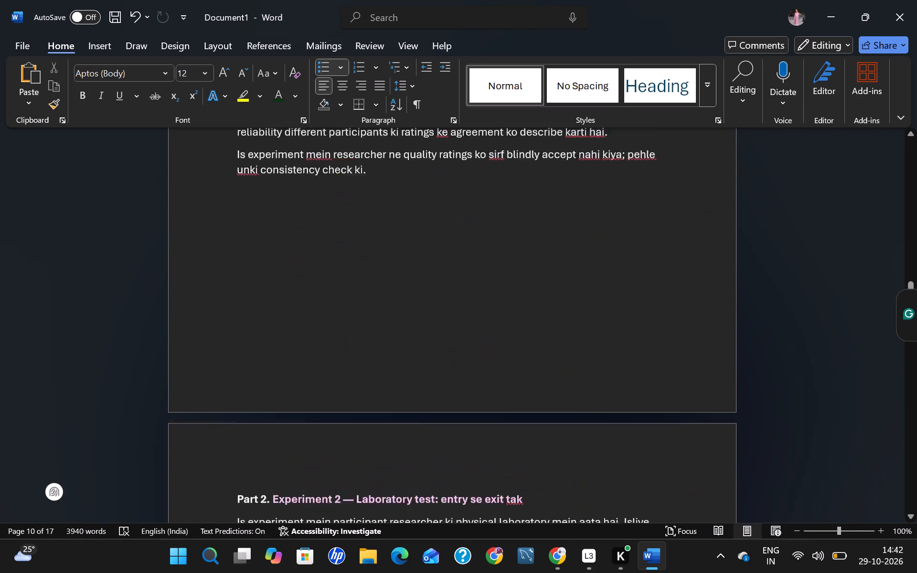
pyautogui.scroll(1, 617, 191)
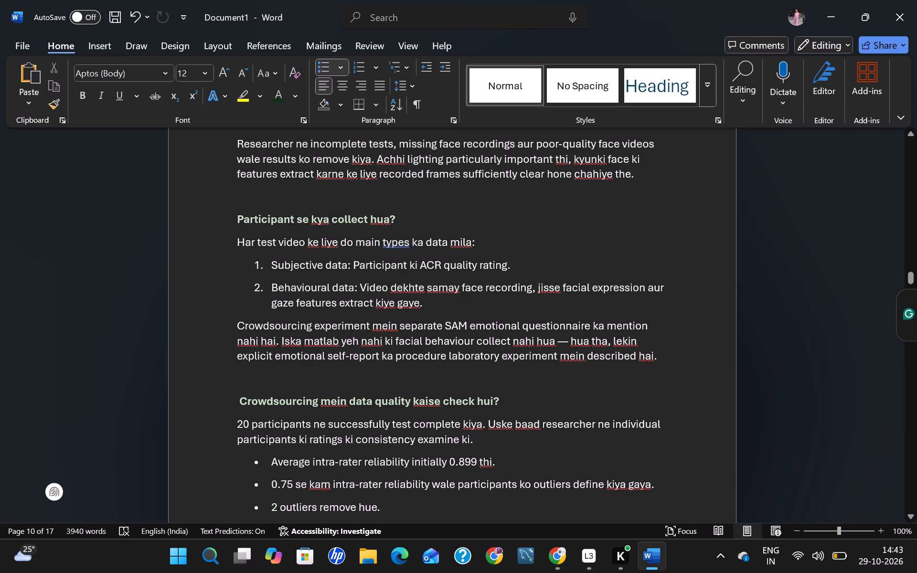
pyautogui.moveTo(271, 286); pyautogui.dragTo(384, 294)
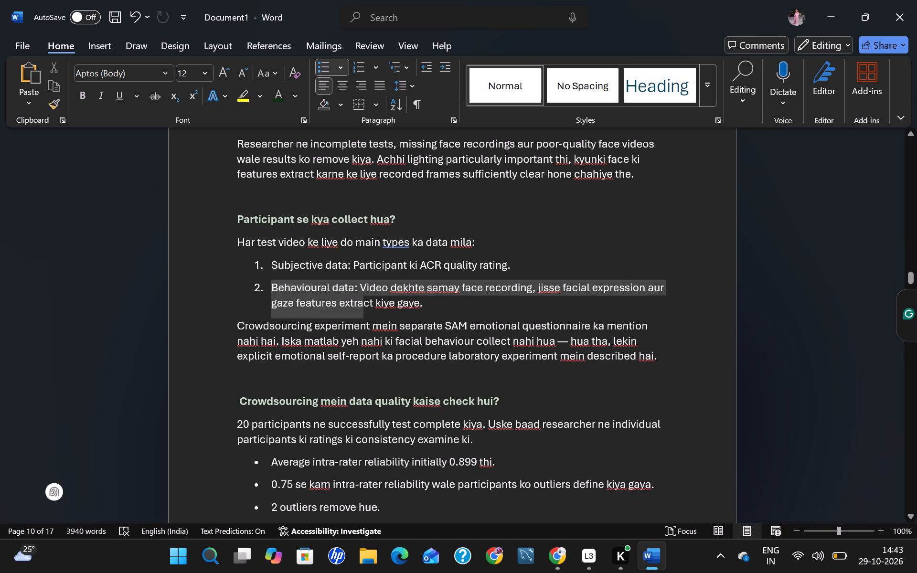
pyautogui.moveTo(384, 294); pyautogui.dragTo(615, 356)
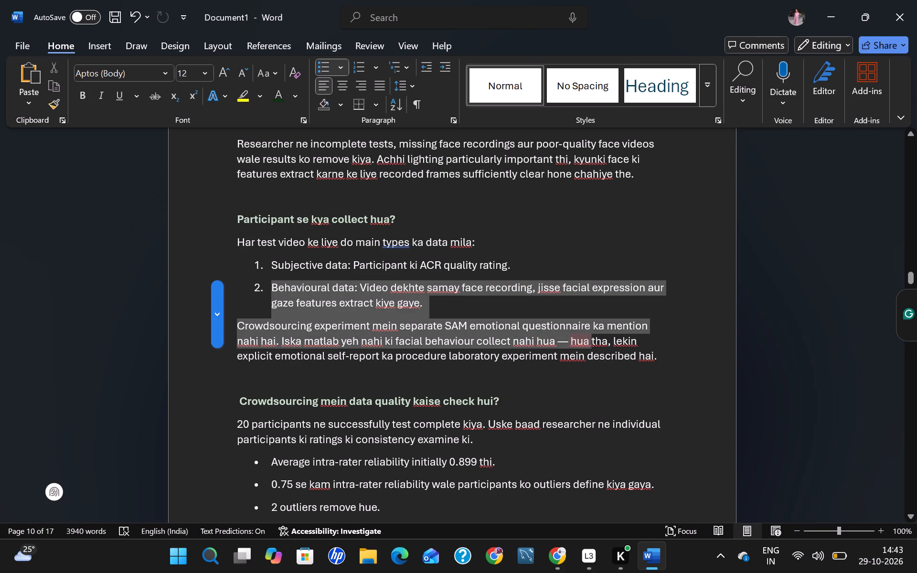
pyautogui.moveTo(615, 356); pyautogui.dragTo(653, 356)
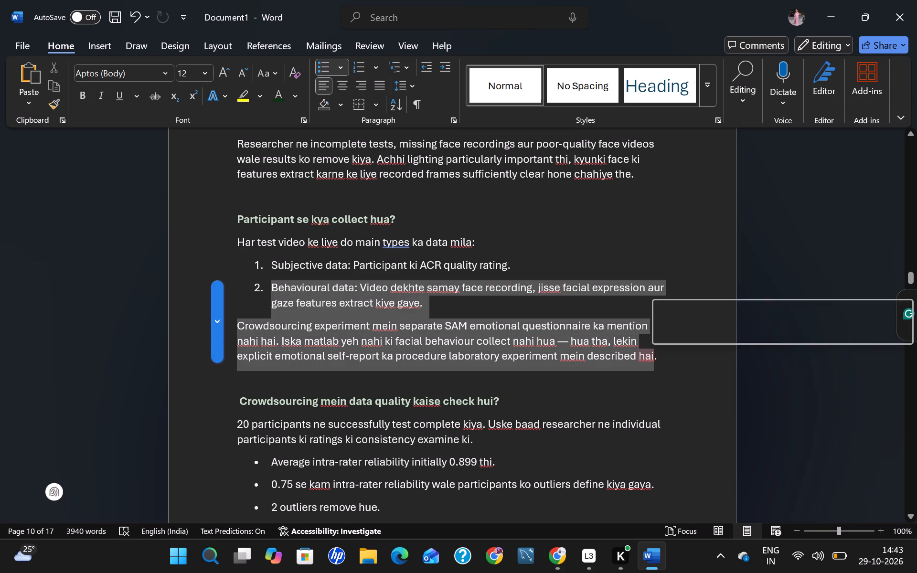
pyautogui.hotkey('ctrl', 'c')
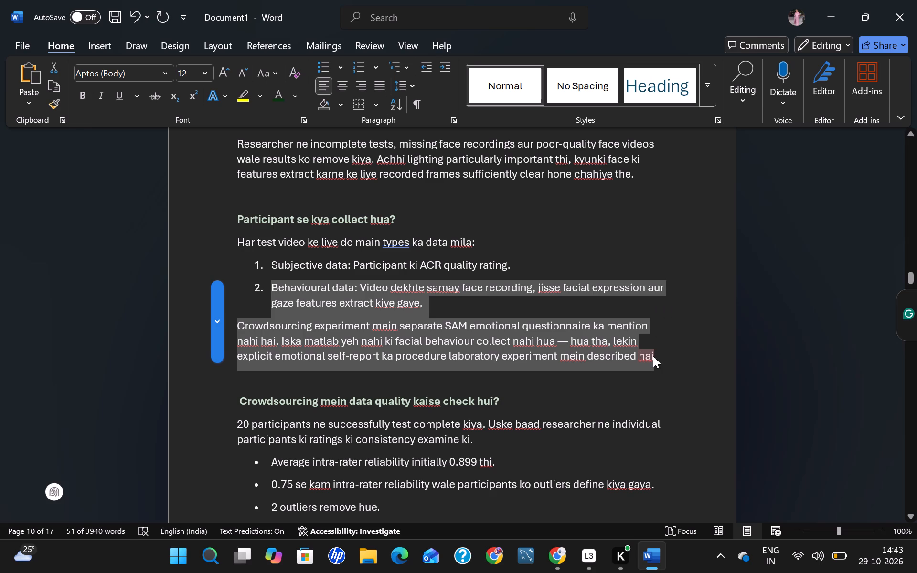
pyautogui.click(617, 256)
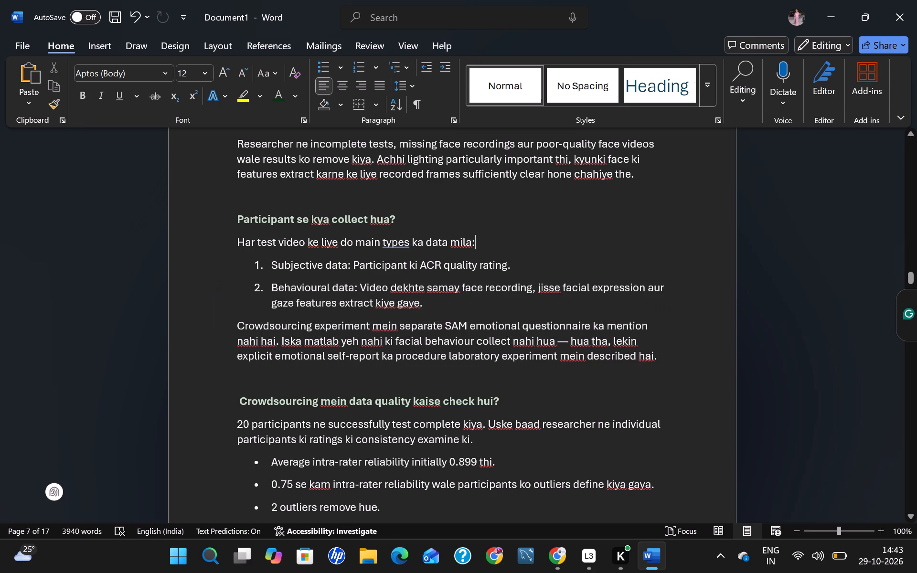
pyautogui.scroll(-2, 617, 256)
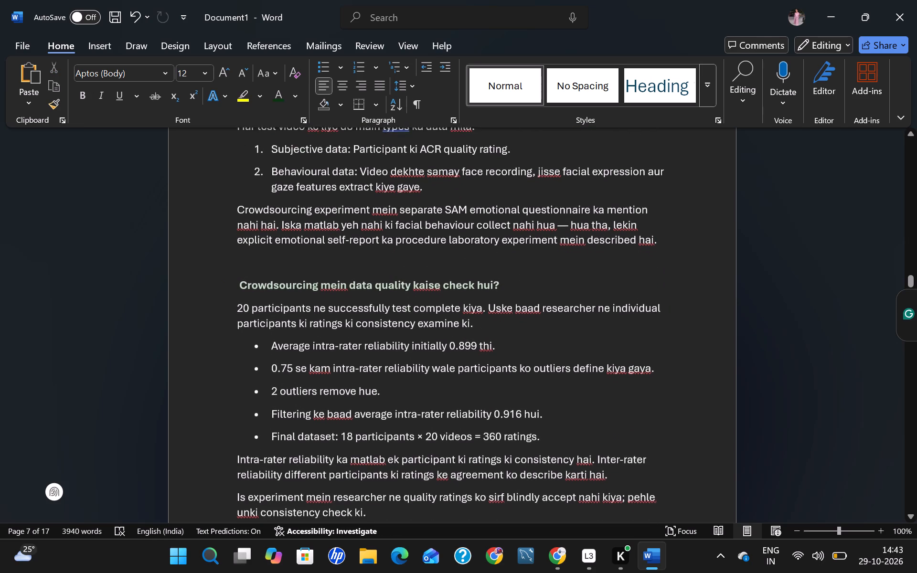
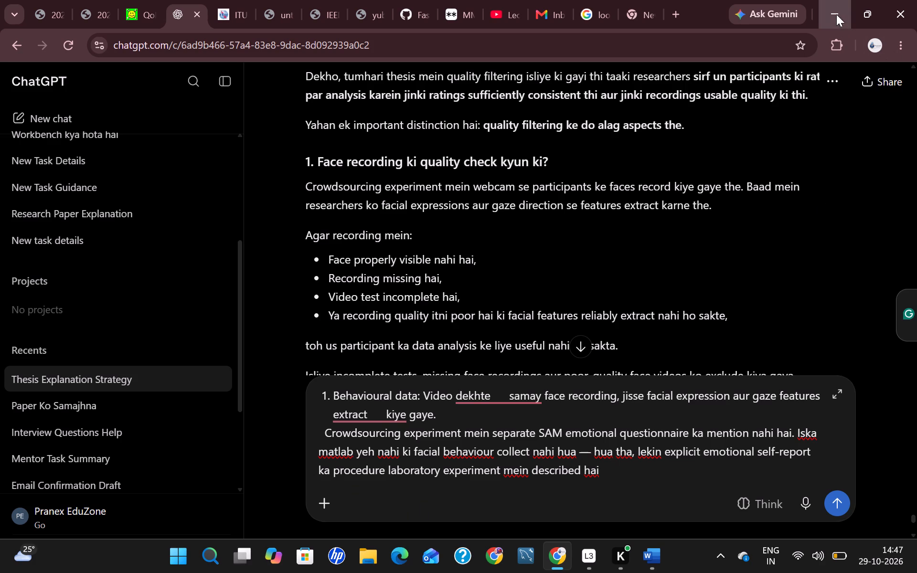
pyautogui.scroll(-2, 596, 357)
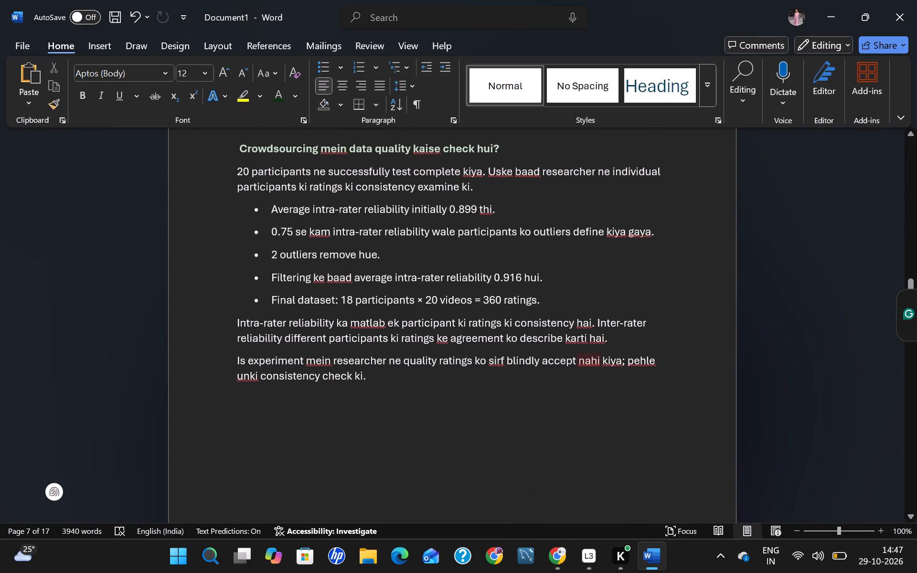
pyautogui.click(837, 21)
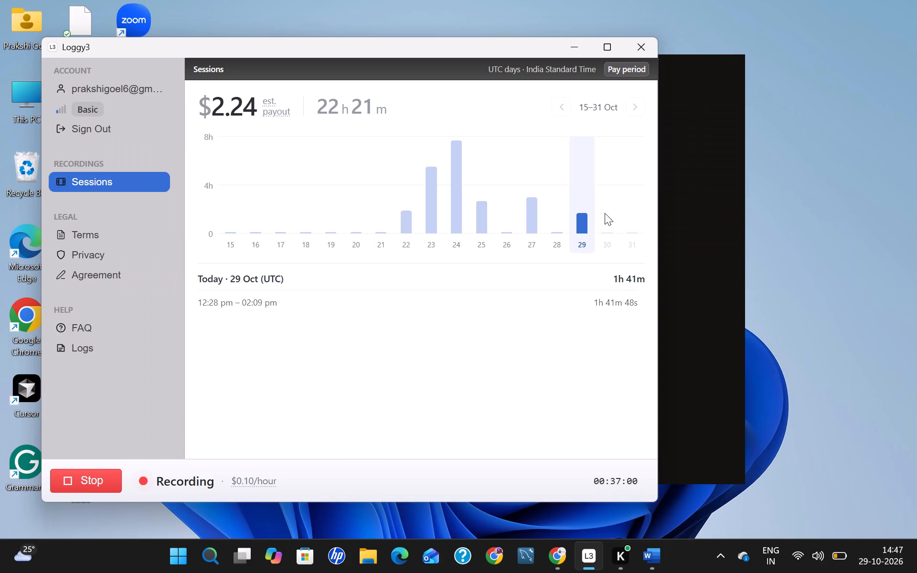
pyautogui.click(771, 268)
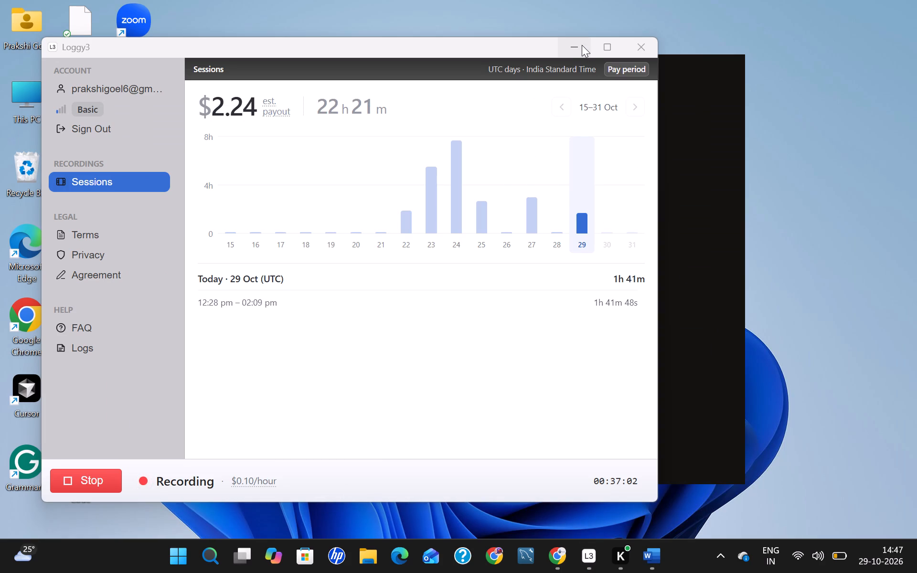